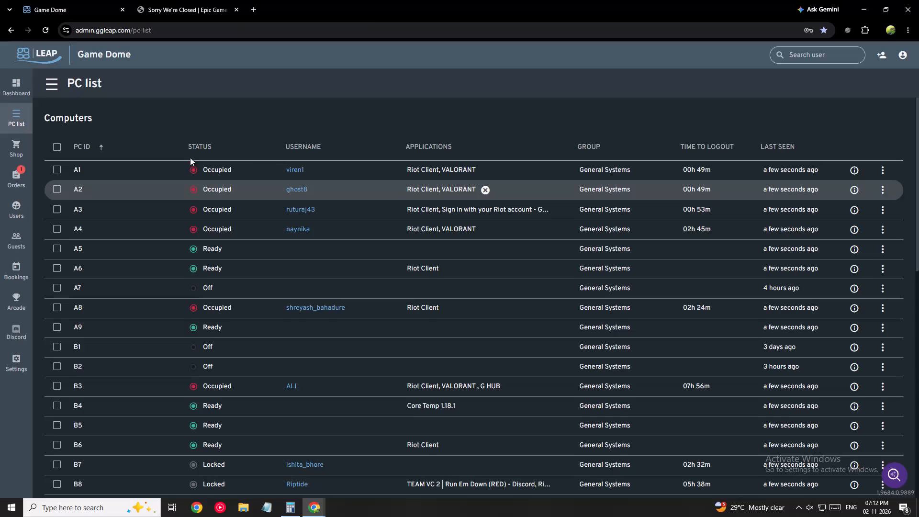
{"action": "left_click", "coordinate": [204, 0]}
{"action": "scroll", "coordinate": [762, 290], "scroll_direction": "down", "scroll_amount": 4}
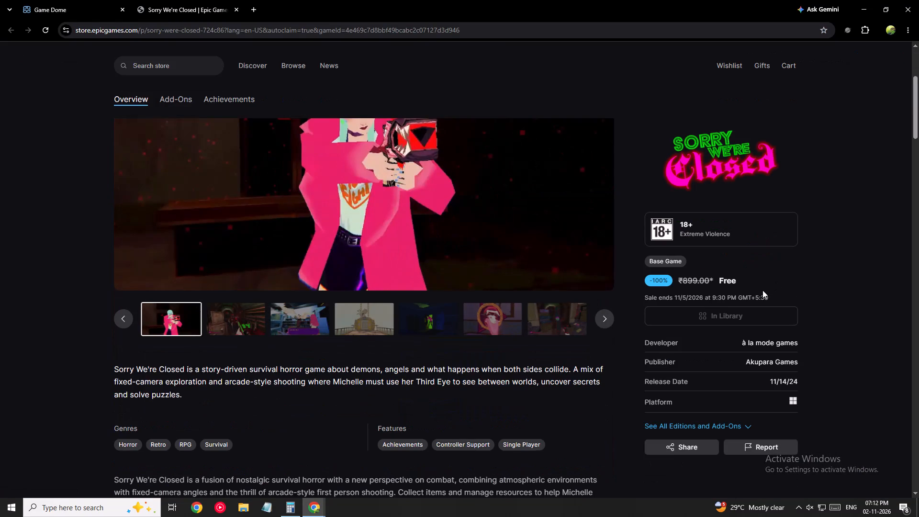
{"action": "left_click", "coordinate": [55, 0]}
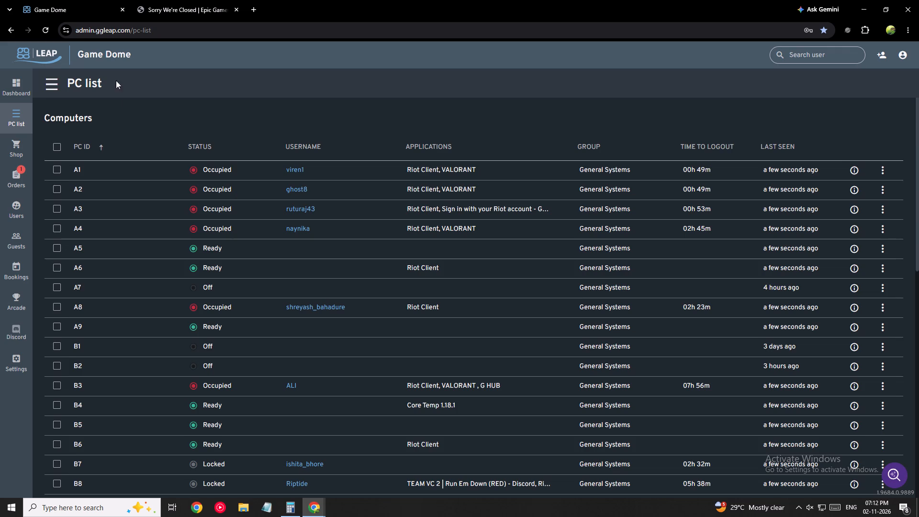
Log both users out of the Ps 5 A slim console, starting with the one who has 09h 24m left.
{"action": "scroll", "coordinate": [186, 207], "scroll_direction": "down", "scroll_amount": 12}
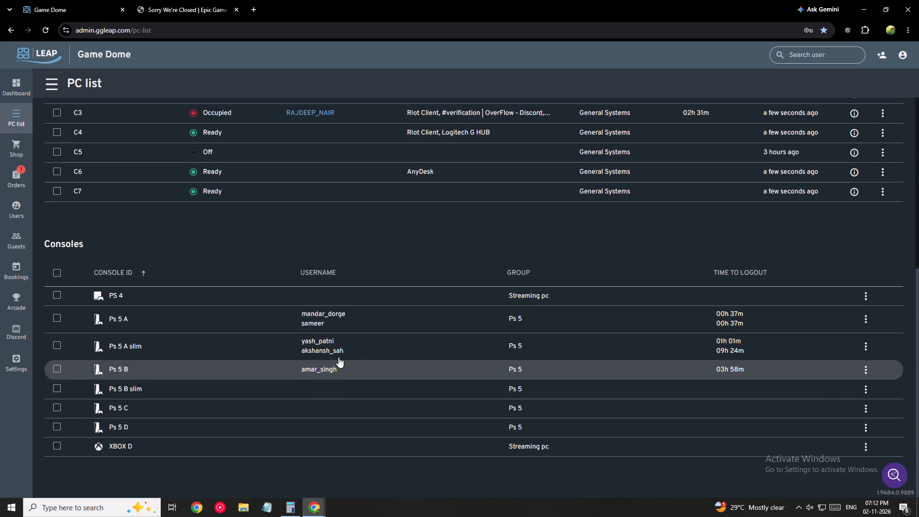
{"action": "left_click", "coordinate": [317, 355]}
{"action": "left_click", "coordinate": [354, 416]}
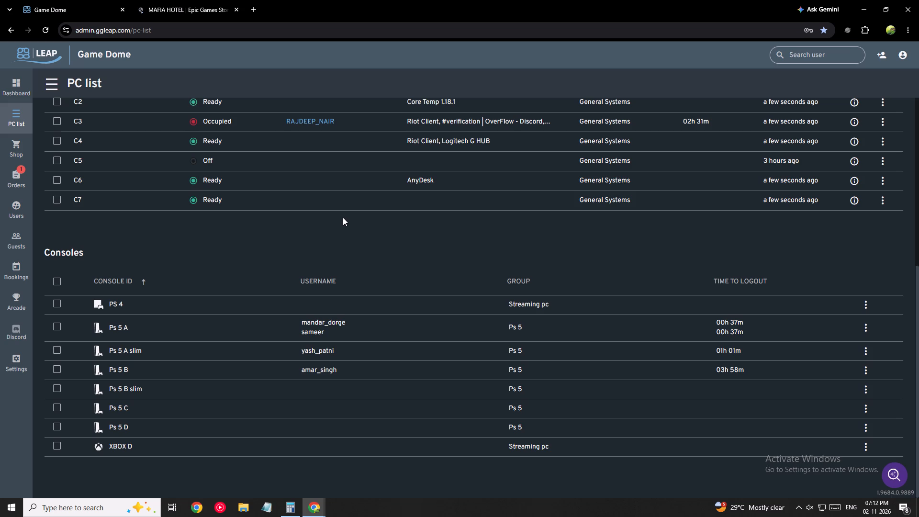
{"action": "left_click", "coordinate": [867, 345]}
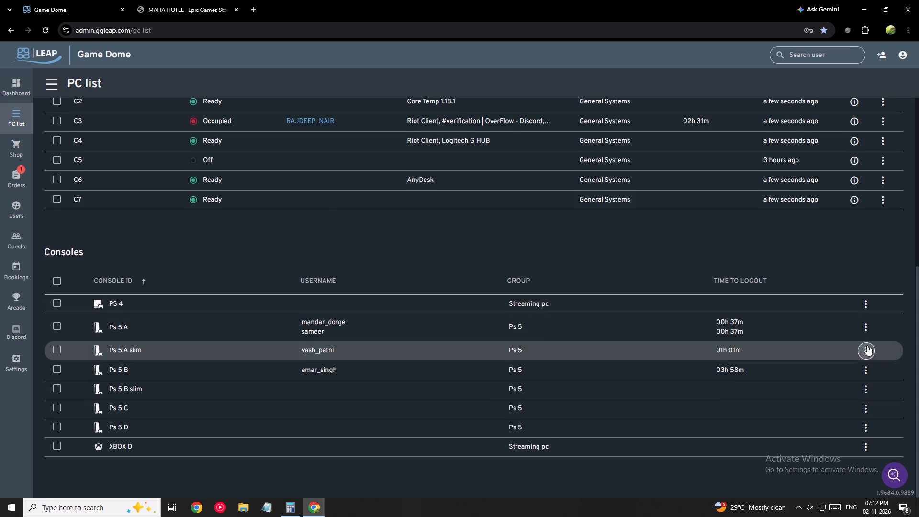
{"action": "left_click", "coordinate": [867, 378]}
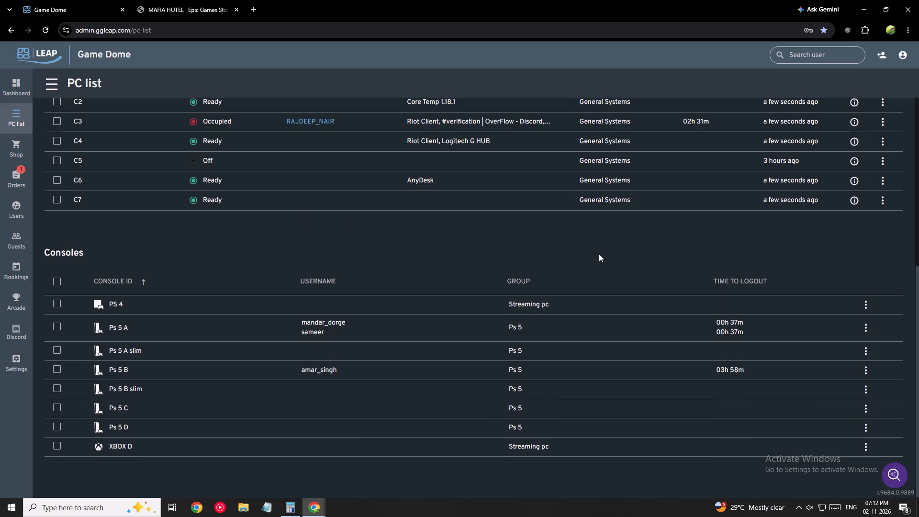
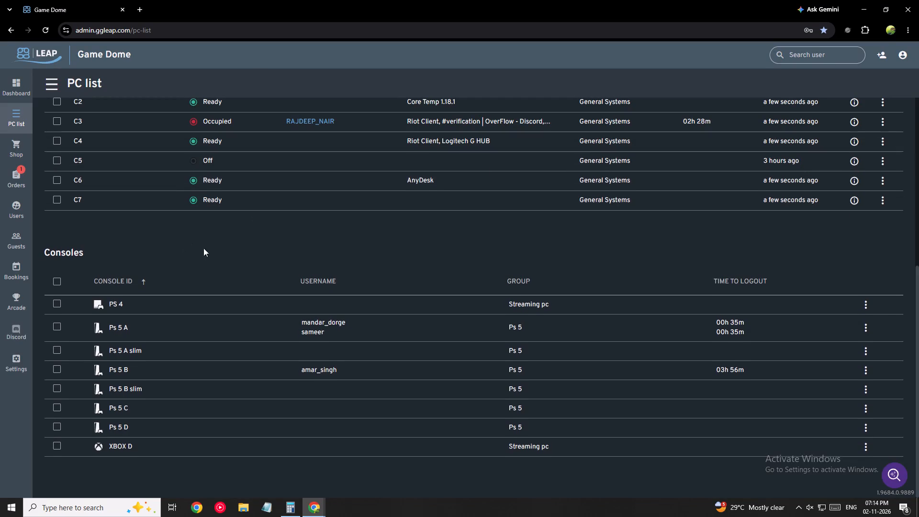
Search the users for the customer "neel" who has 4070 coins and open a Quicksell order for them.
{"action": "scroll", "coordinate": [348, 321], "scroll_direction": "up", "scroll_amount": 3}
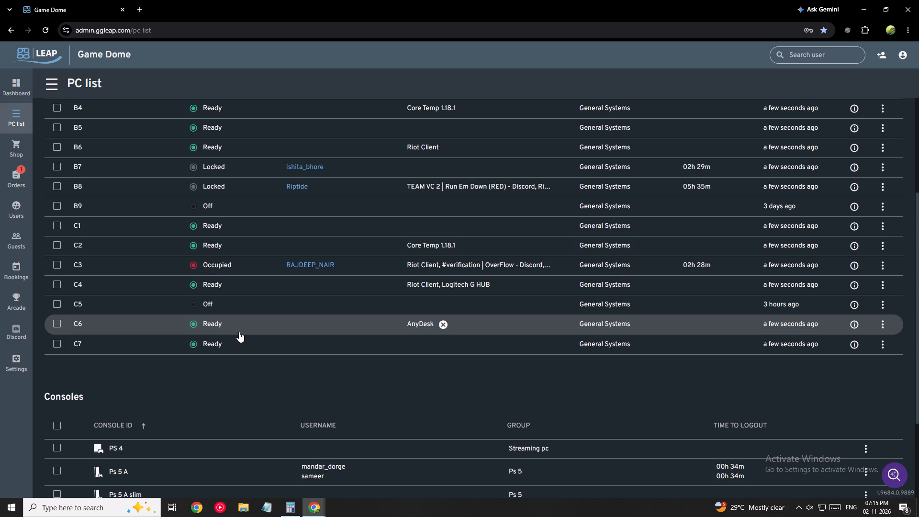
{"action": "scroll", "coordinate": [227, 248], "scroll_direction": "up", "scroll_amount": 1}
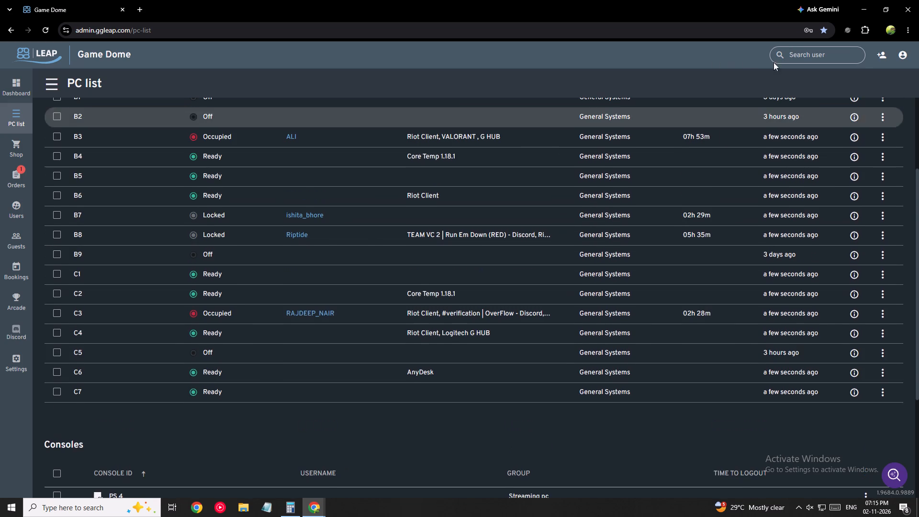
{"action": "left_click", "coordinate": [801, 50]}
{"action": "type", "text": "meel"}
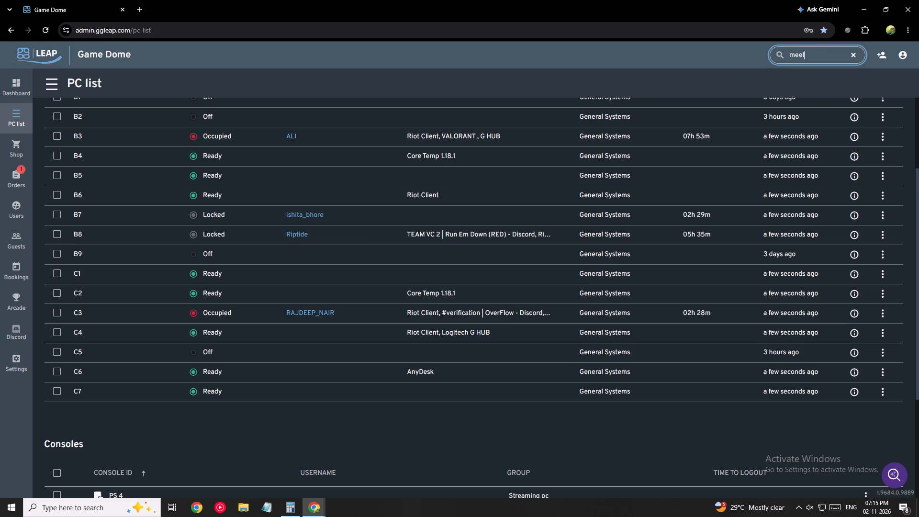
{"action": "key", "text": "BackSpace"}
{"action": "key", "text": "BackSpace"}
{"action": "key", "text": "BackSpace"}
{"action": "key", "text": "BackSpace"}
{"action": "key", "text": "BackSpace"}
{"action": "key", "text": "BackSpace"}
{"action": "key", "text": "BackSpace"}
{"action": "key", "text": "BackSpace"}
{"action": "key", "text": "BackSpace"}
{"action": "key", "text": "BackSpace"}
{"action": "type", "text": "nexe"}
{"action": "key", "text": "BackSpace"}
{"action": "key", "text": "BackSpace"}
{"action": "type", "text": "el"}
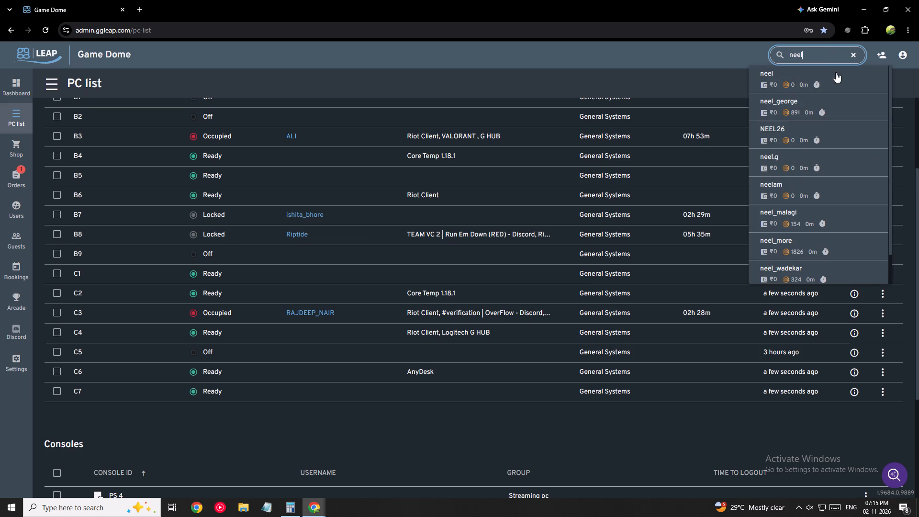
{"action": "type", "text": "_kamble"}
{"action": "left_click", "coordinate": [880, 76]}
{"action": "left_click", "coordinate": [895, 79]}
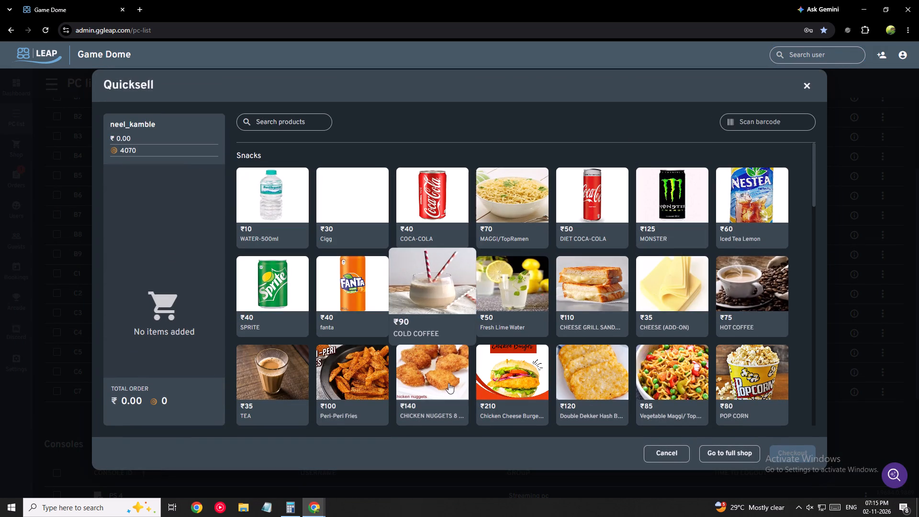
Check the customer's credit entry in the daily expense sheet, and add three DIET COCA-COLA and one WATER-500ml to the order.
{"action": "key", "text": "alt+Tab"}
{"action": "key", "text": "alt+Tab"}
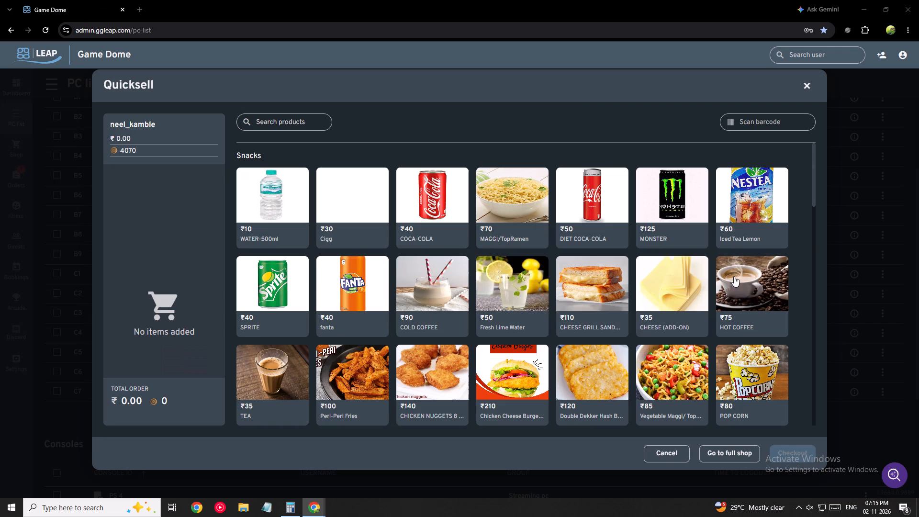
{"action": "key", "text": "alt+Tab"}
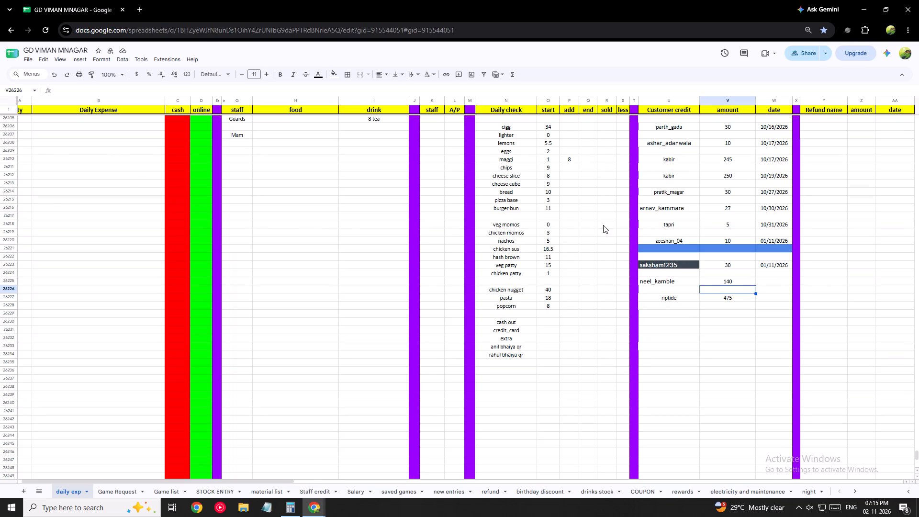
{"action": "key", "text": "alt+Tab"}
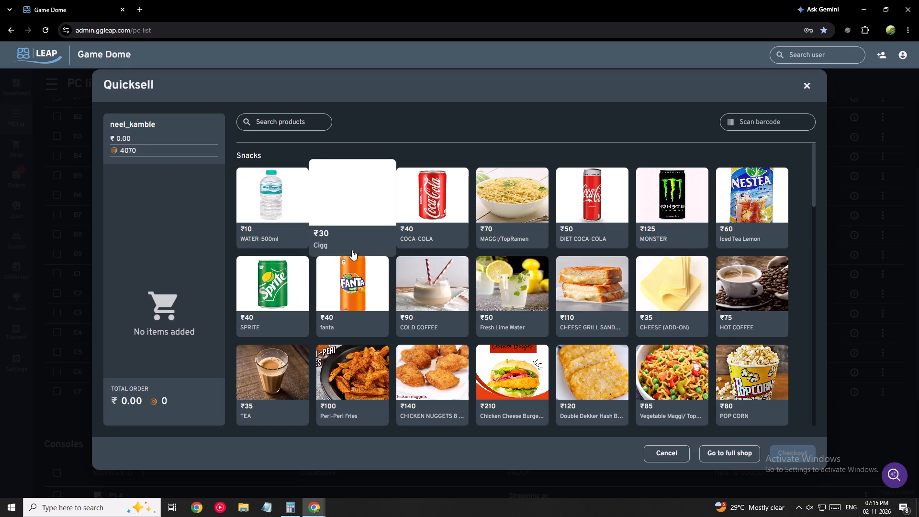
{"action": "left_click", "coordinate": [586, 202]}
{"action": "left_click", "coordinate": [586, 202]}
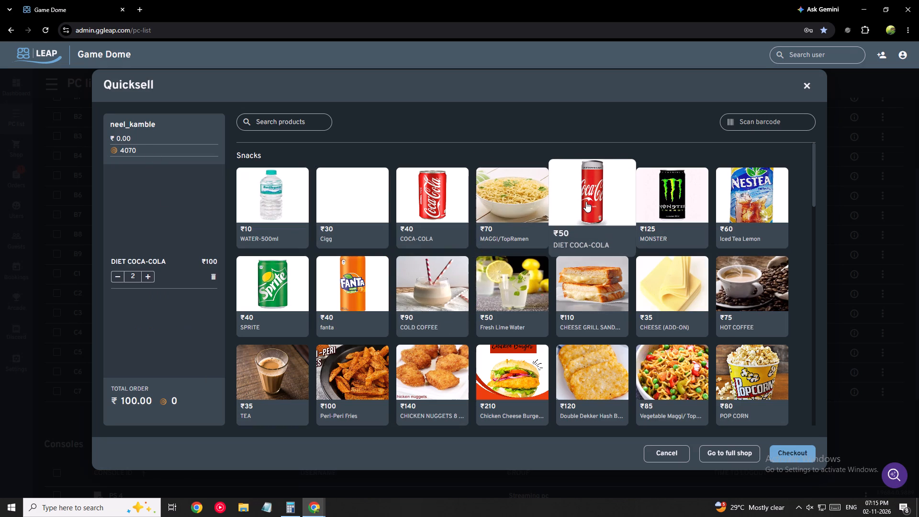
{"action": "left_click", "coordinate": [586, 202]}
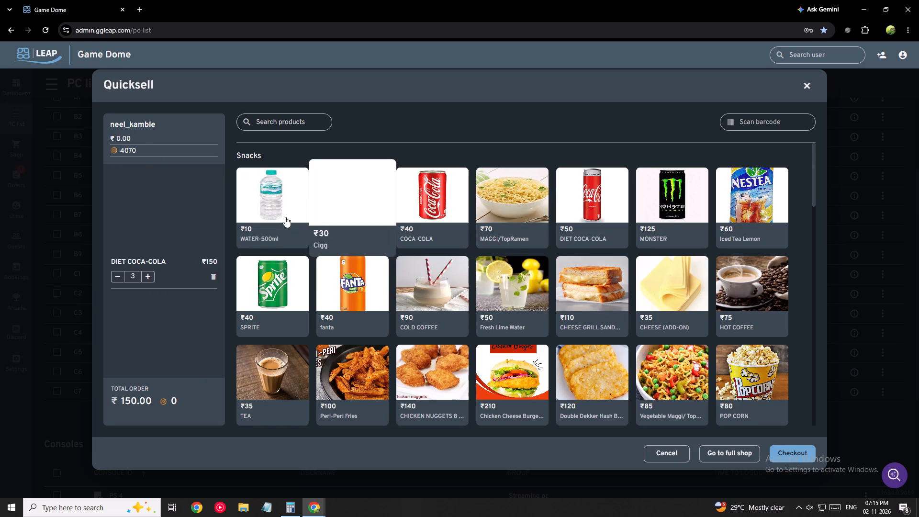
{"action": "left_click", "coordinate": [252, 211]}
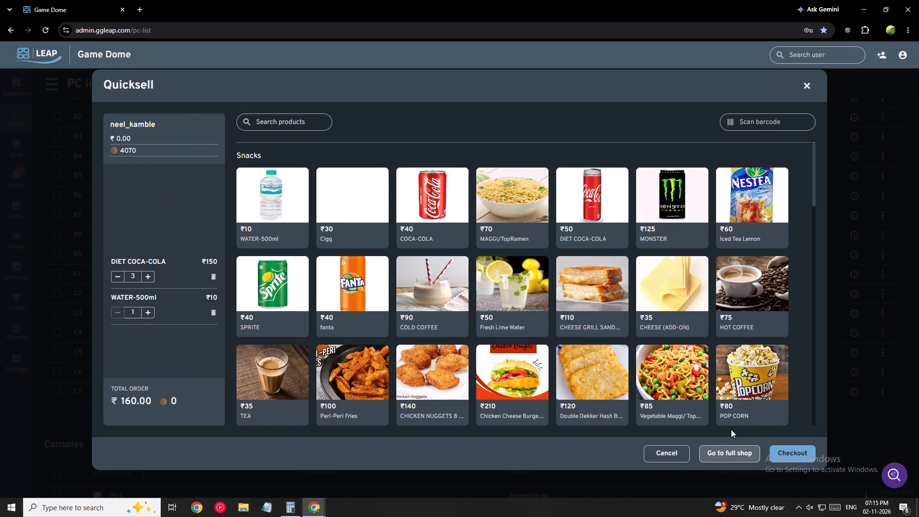
Continue the order in the full shop, add one 1 Hour PC Rental pass, and charge it to credit card.
{"action": "left_click", "coordinate": [736, 453]}
{"action": "left_click", "coordinate": [311, 150]}
{"action": "left_click", "coordinate": [276, 183]}
{"action": "left_click_drag", "start_coordinate": [192, 225], "coordinate": [62, 268]}
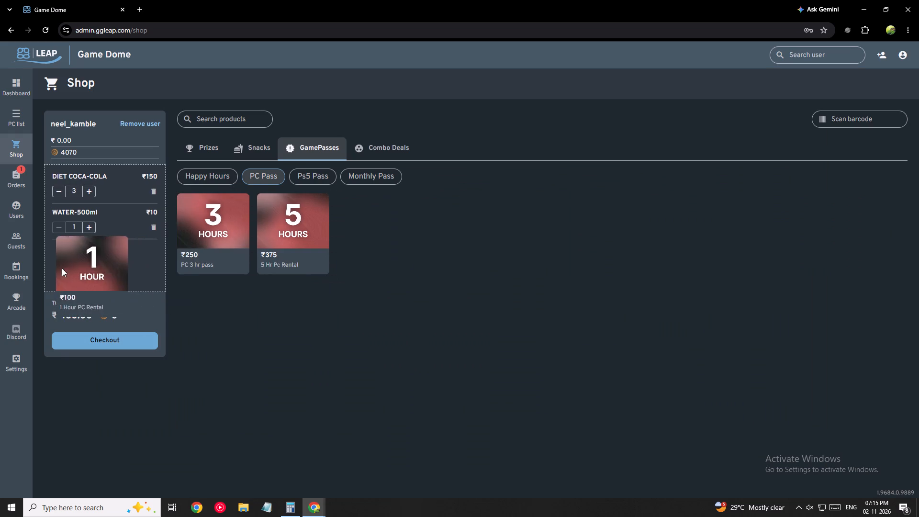
{"action": "left_click_drag", "start_coordinate": [62, 268], "coordinate": [61, 268]}
{"action": "left_click", "coordinate": [107, 336]}
{"action": "left_click", "coordinate": [254, 267]}
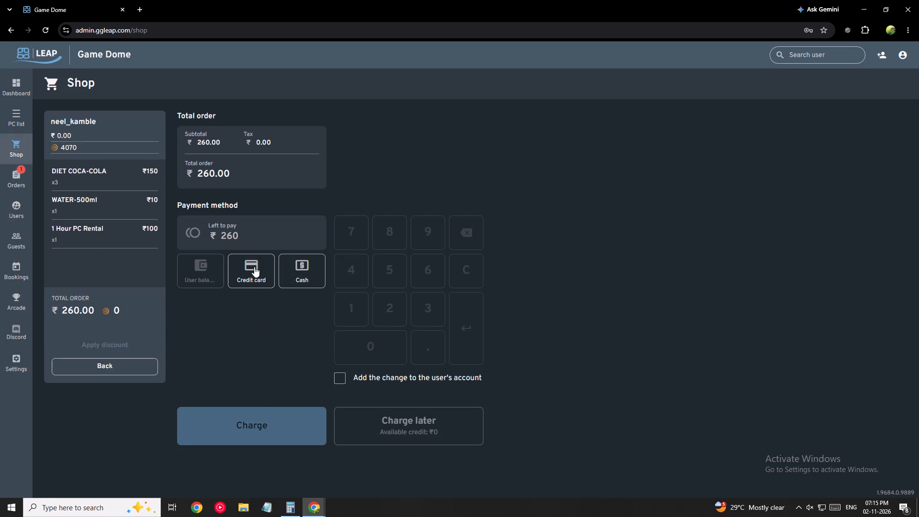
{"action": "left_click", "coordinate": [256, 423]}
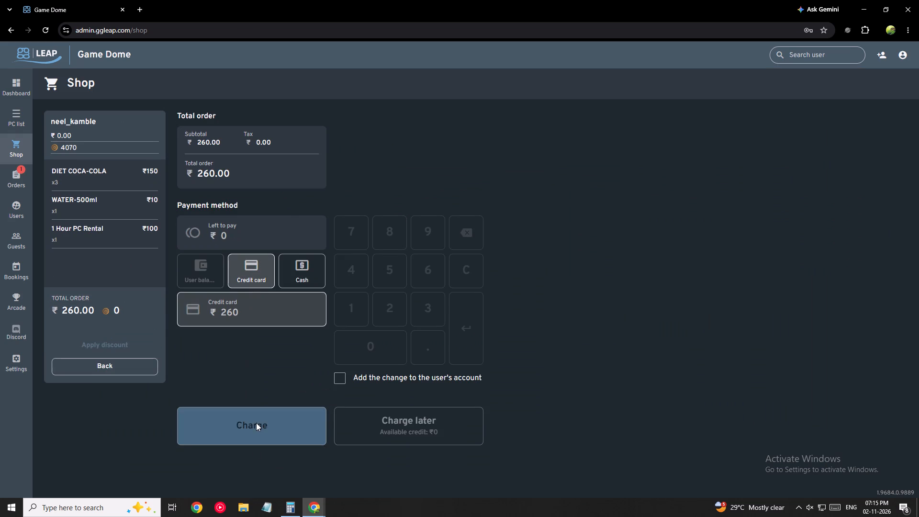
Look up the customer just charged by their copied username and open their profile.
{"action": "double_click", "coordinate": [78, 122]}
{"action": "right_click", "coordinate": [78, 122]}
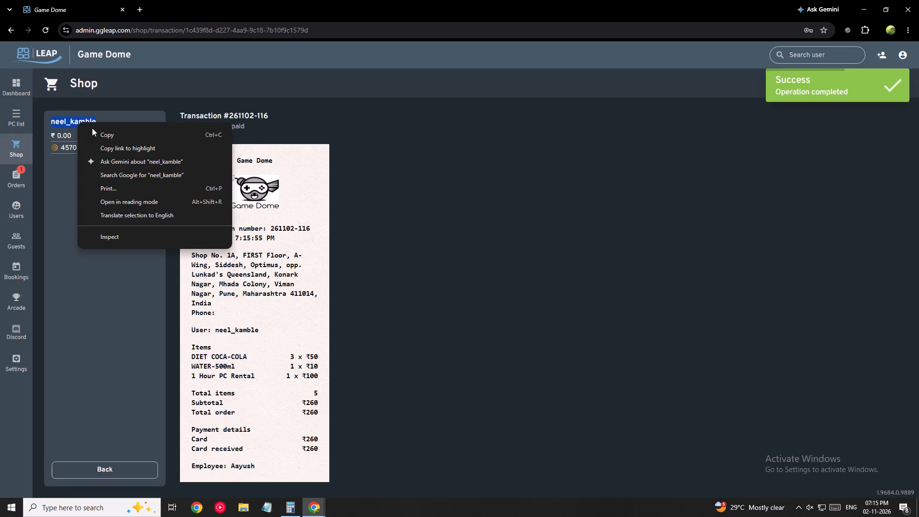
{"action": "left_click", "coordinate": [102, 135]}
{"action": "left_click", "coordinate": [803, 53]}
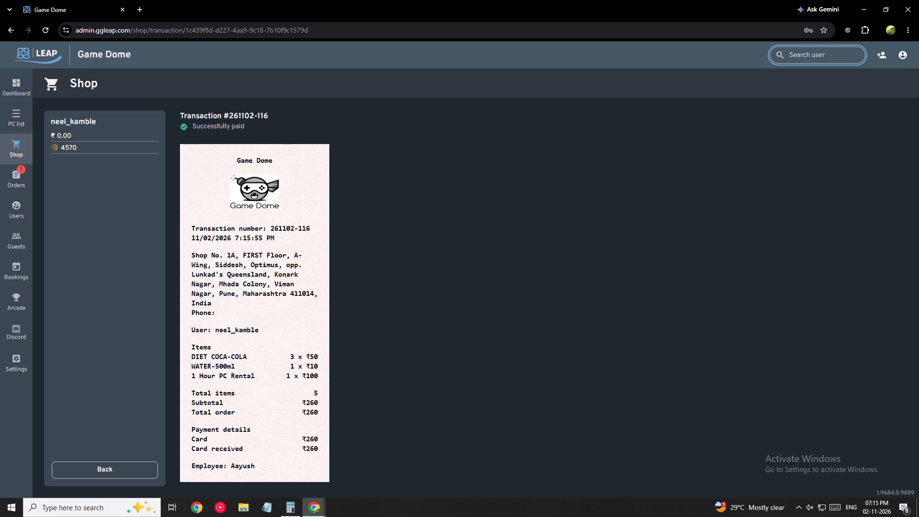
{"action": "key", "text": "ctrl+v"}
{"action": "left_click", "coordinate": [877, 77]}
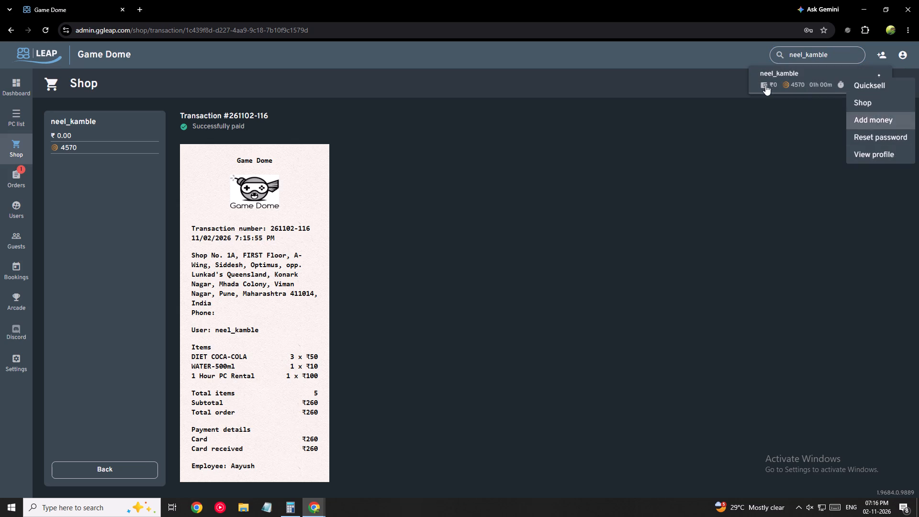
{"action": "left_click", "coordinate": [897, 149]}
{"action": "scroll", "coordinate": [125, 267], "scroll_direction": "up", "scroll_amount": 9}
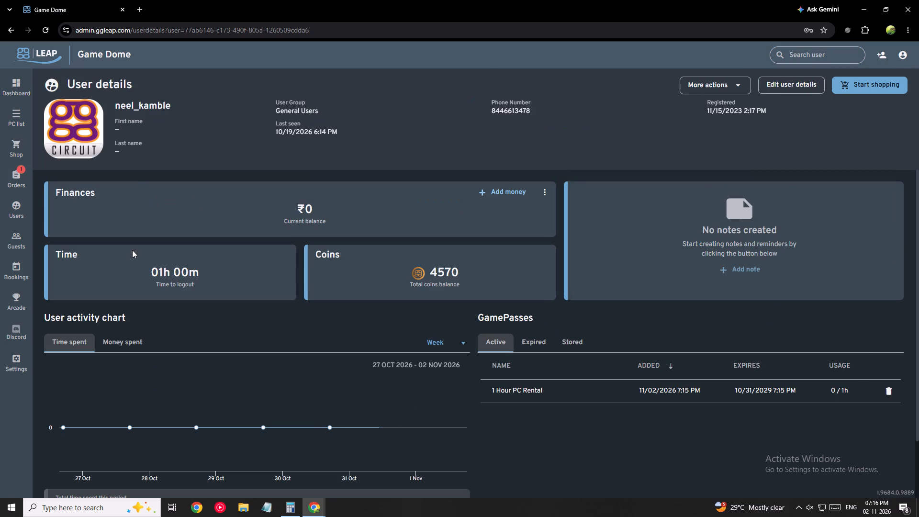
{"action": "scroll", "coordinate": [132, 250], "scroll_direction": "up", "scroll_amount": 2}
Record the customer's username in the daily exp sheet's refund section with amount 100 and the note "1hr ps".
{"action": "double_click", "coordinate": [149, 105]}
{"action": "key", "text": "ctrl+c"}
{"action": "key", "text": "alt+Tab"}
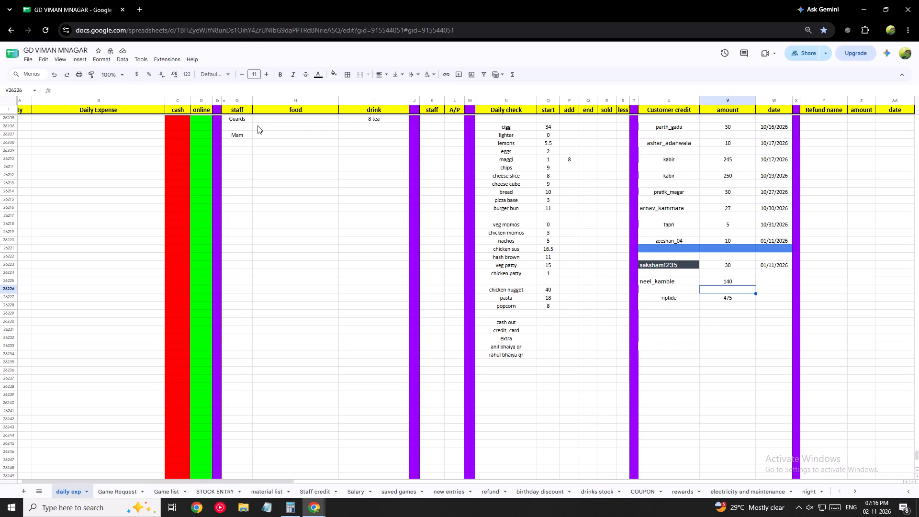
{"action": "left_click", "coordinate": [680, 317]}
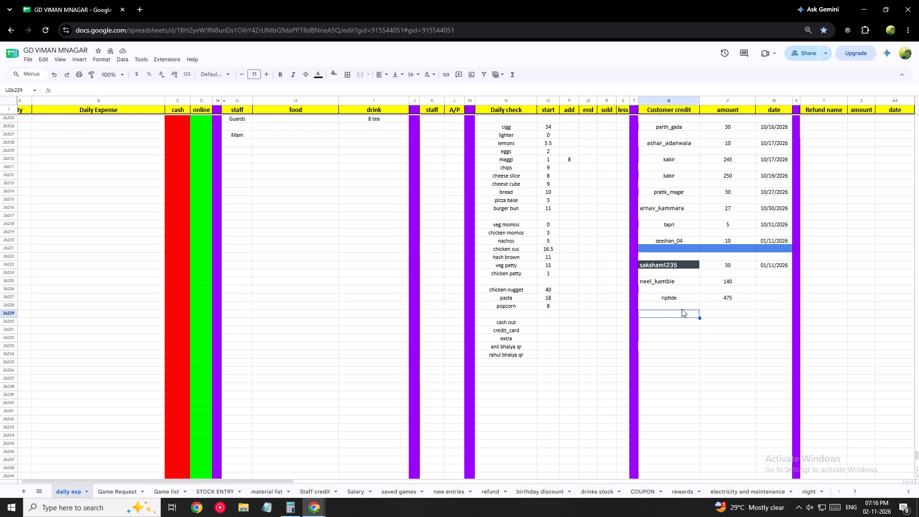
{"action": "scroll", "coordinate": [815, 224], "scroll_direction": "up", "scroll_amount": 2}
{"action": "left_click", "coordinate": [814, 126]}
{"action": "left_click", "coordinate": [821, 135]}
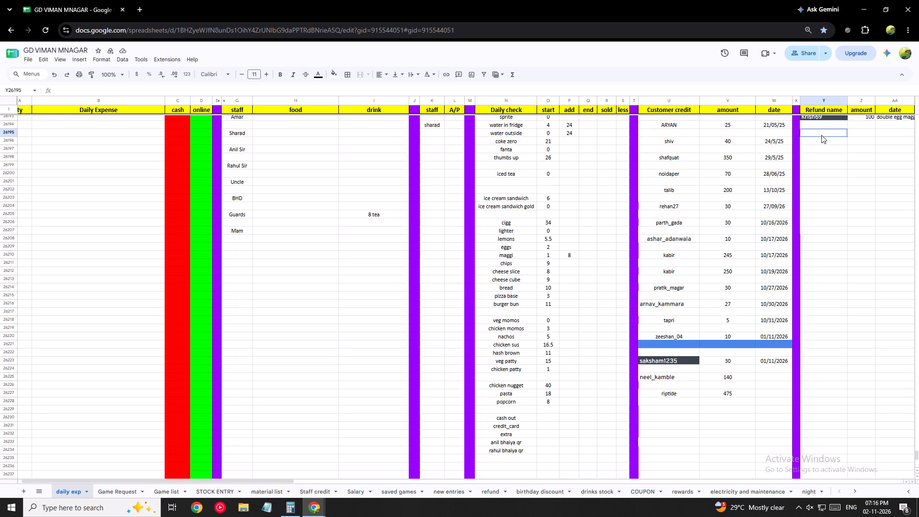
{"action": "key", "text": "ctrl+v"}
{"action": "left_click", "coordinate": [870, 133]}
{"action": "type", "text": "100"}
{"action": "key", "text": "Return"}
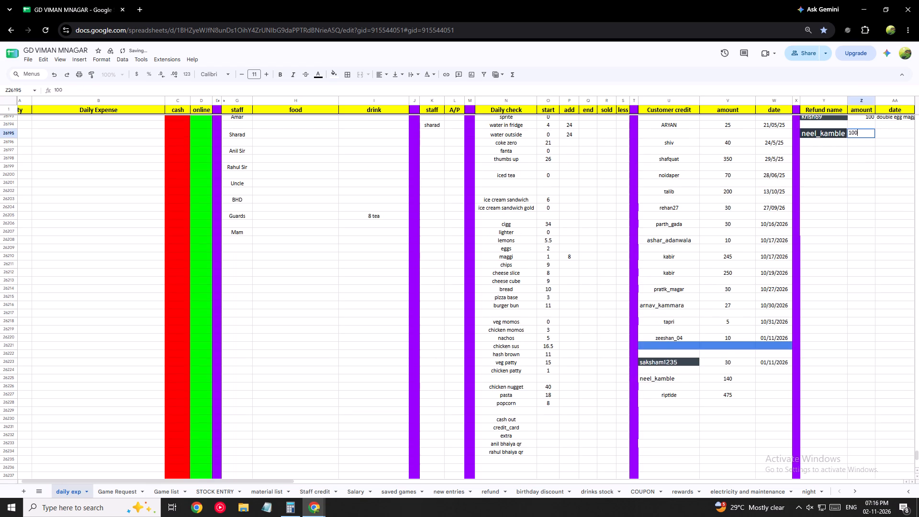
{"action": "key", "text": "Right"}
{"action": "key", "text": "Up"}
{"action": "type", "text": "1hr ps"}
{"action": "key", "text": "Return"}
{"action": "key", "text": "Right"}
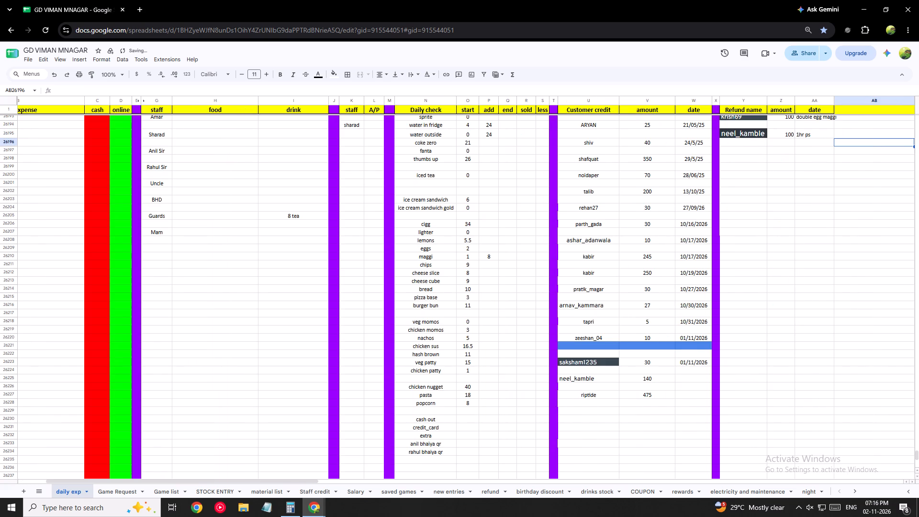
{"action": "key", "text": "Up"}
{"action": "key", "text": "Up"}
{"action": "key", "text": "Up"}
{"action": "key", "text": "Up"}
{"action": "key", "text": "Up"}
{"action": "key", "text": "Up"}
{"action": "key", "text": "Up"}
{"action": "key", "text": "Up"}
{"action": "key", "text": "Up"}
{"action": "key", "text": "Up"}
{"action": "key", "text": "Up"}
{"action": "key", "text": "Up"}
Back in ggLeap, sell the same customer one 1 hr Ps5 Console rental, charge it to credit card, and copy their username.
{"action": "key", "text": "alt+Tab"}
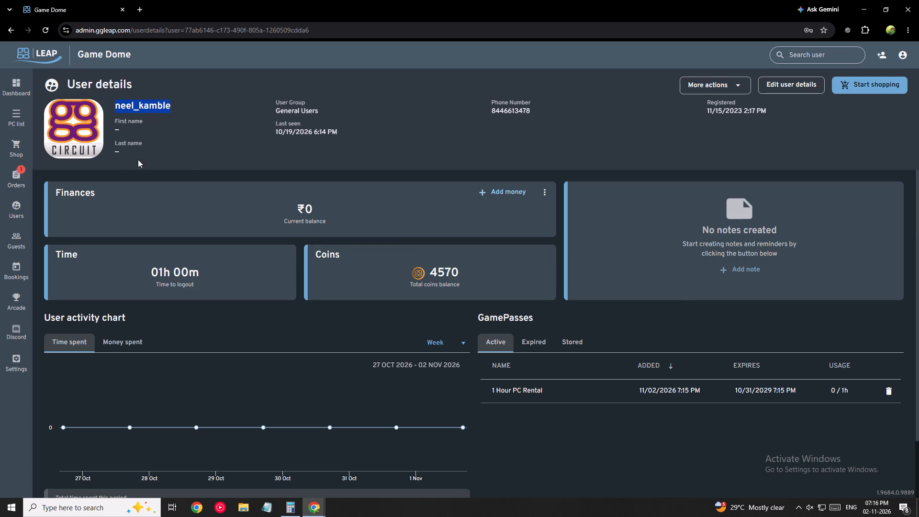
{"action": "left_click", "coordinate": [879, 87]}
{"action": "left_click", "coordinate": [320, 157]}
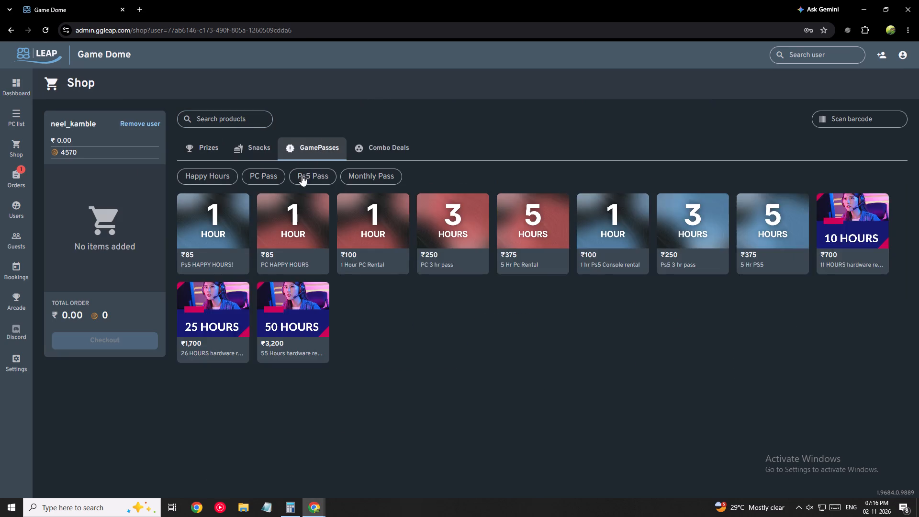
{"action": "left_click", "coordinate": [302, 176]}
{"action": "left_click_drag", "start_coordinate": [204, 238], "coordinate": [117, 233]}
{"action": "left_click", "coordinate": [111, 338]}
{"action": "left_click", "coordinate": [256, 268]}
{"action": "left_click", "coordinate": [263, 425]}
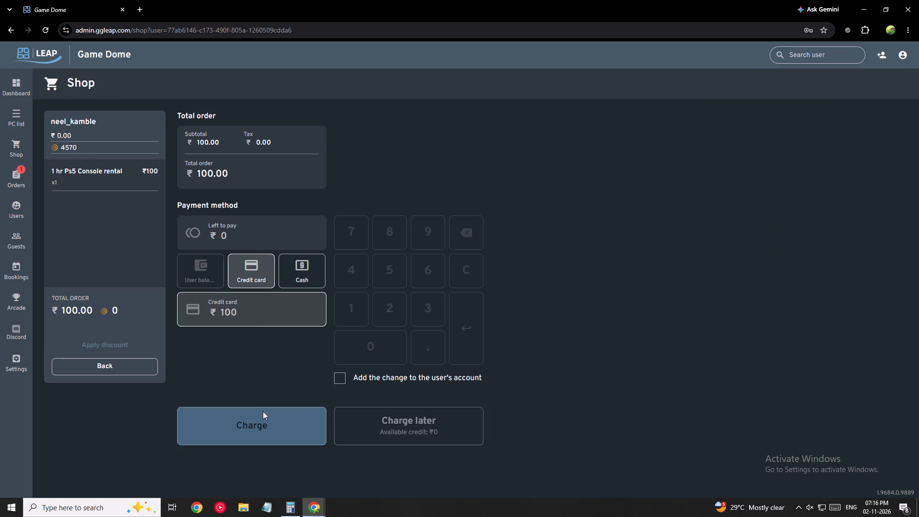
{"action": "double_click", "coordinate": [67, 121]}
{"action": "key", "text": "ctrl+c"}
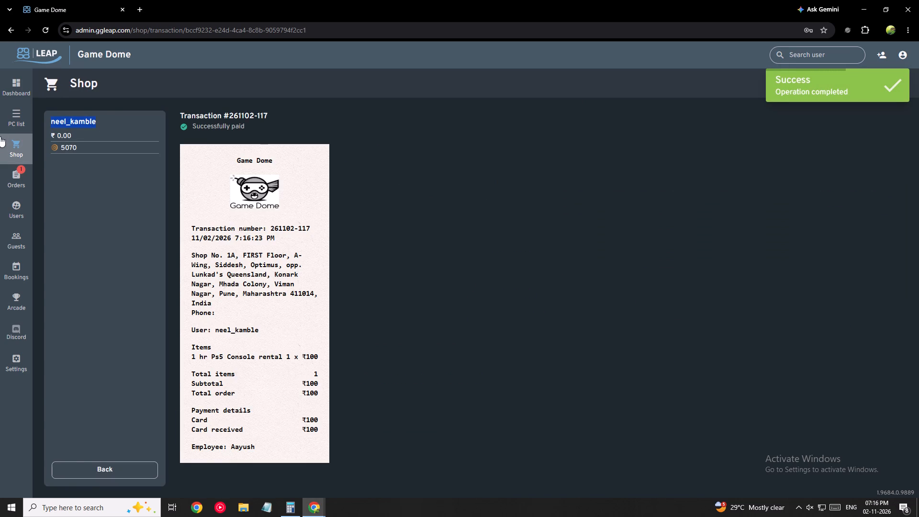
{"action": "left_click", "coordinate": [3, 128]}
{"action": "left_click", "coordinate": [798, 53]}
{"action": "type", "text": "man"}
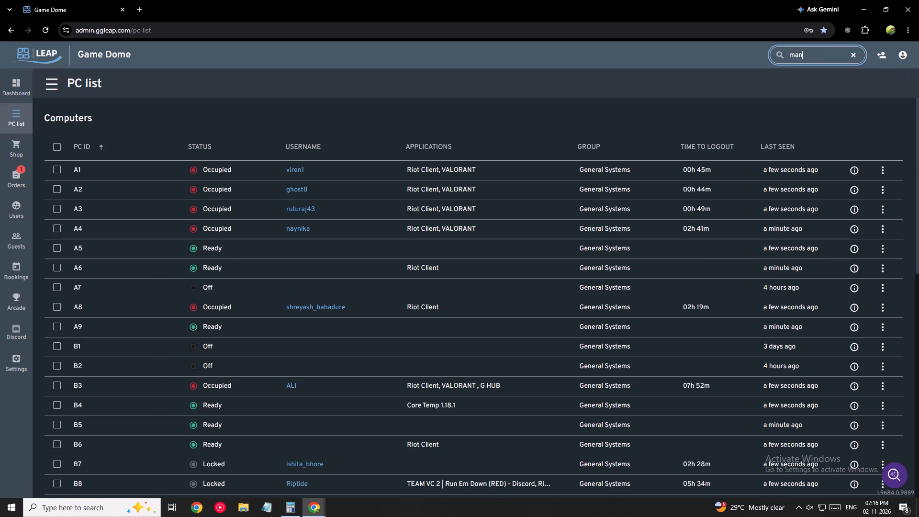
{"action": "left_click", "coordinate": [856, 95]}
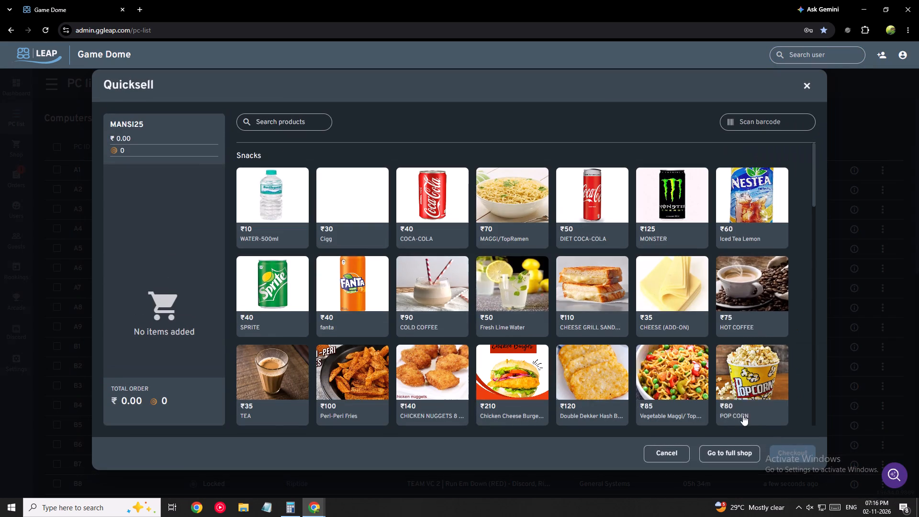
{"action": "left_click", "coordinate": [743, 415]}
{"action": "left_click", "coordinate": [720, 455]}
{"action": "left_click", "coordinate": [151, 184]}
{"action": "left_click", "coordinate": [285, 151]}
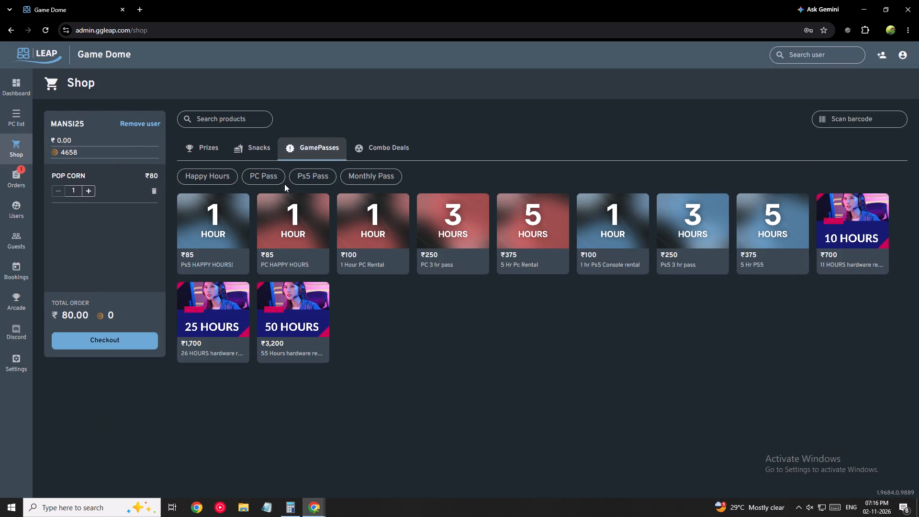
{"action": "left_click", "coordinate": [301, 174]}
{"action": "left_click_drag", "start_coordinate": [195, 208], "coordinate": [101, 202]}
{"action": "left_click", "coordinate": [153, 193]}
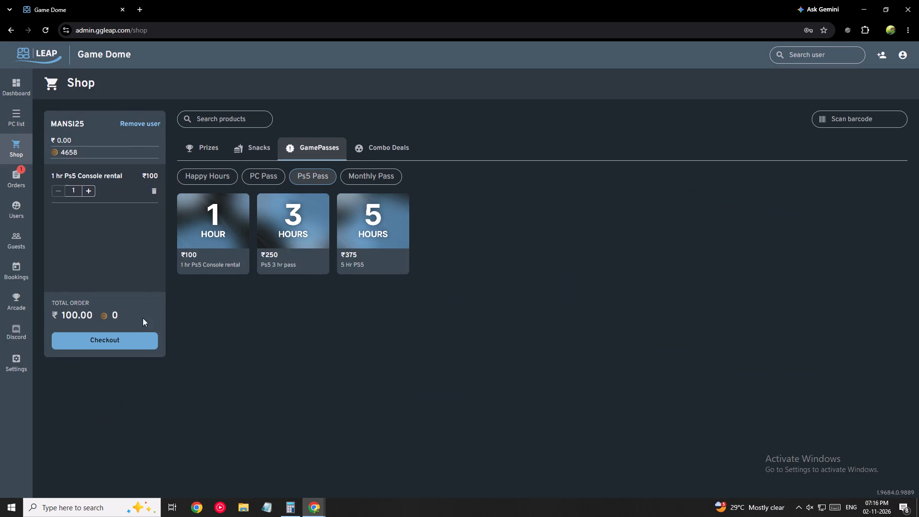
{"action": "left_click", "coordinate": [133, 337]}
{"action": "left_click", "coordinate": [248, 268]}
{"action": "left_click", "coordinate": [249, 419]}
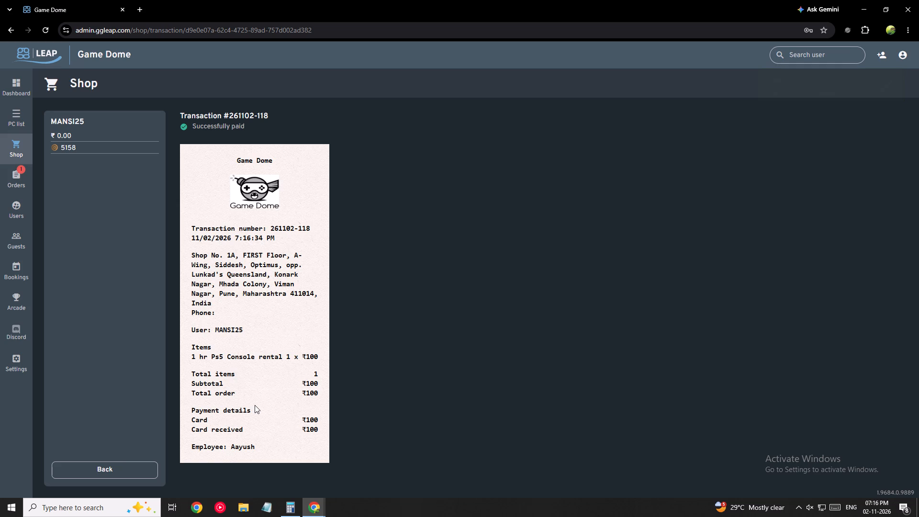
{"action": "left_click", "coordinate": [0, 127]}
{"action": "scroll", "coordinate": [389, 336], "scroll_direction": "down", "scroll_amount": 5}
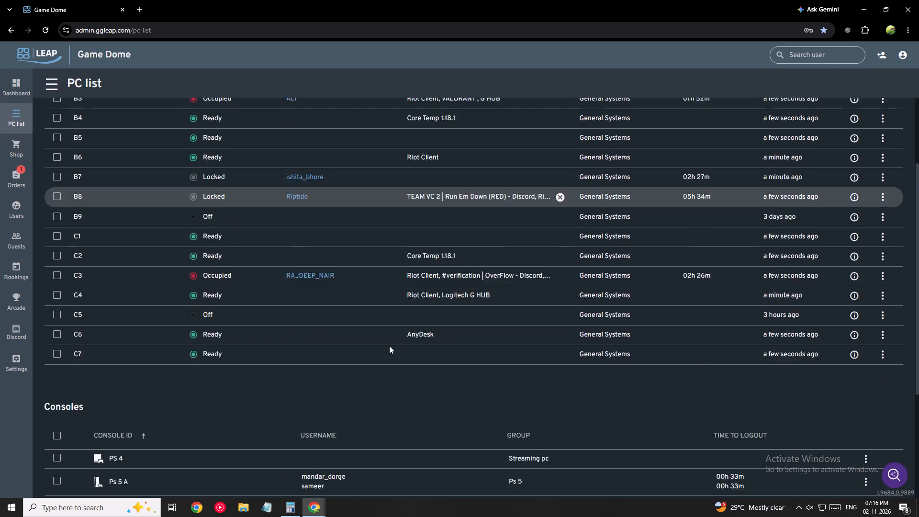
{"action": "scroll", "coordinate": [389, 346], "scroll_direction": "down", "scroll_amount": 4}
{"action": "scroll", "coordinate": [344, 375], "scroll_direction": "up", "scroll_amount": 1}
{"action": "scroll", "coordinate": [340, 375], "scroll_direction": "down", "scroll_amount": 2}
{"action": "scroll", "coordinate": [329, 292], "scroll_direction": "up", "scroll_amount": 4}
{"action": "scroll", "coordinate": [303, 249], "scroll_direction": "up", "scroll_amount": 5}
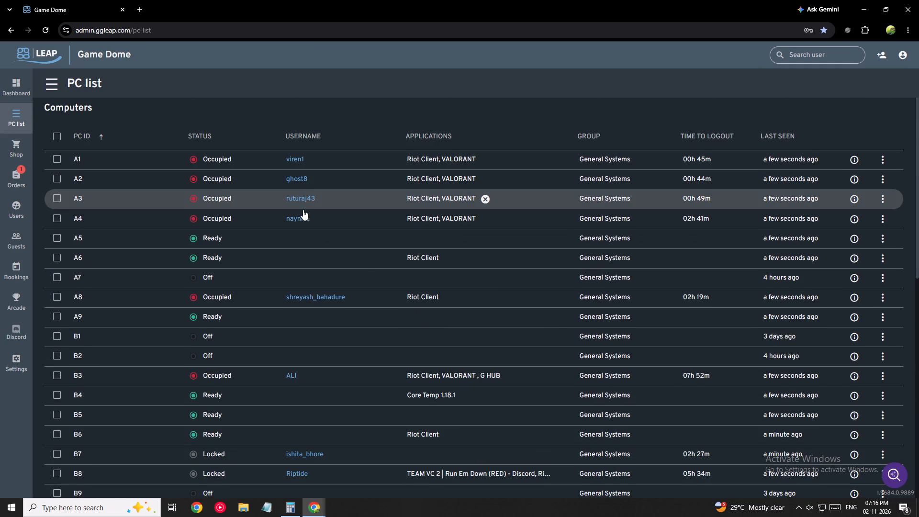
{"action": "left_click", "coordinate": [299, 200]}
{"action": "left_click", "coordinate": [326, 203]}
{"action": "left_click_drag", "start_coordinate": [435, 376], "coordinate": [381, 369]}
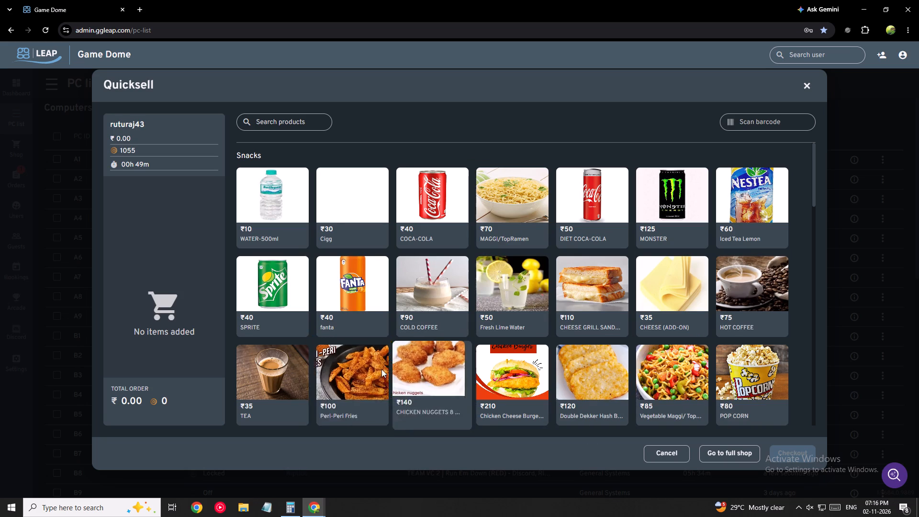
{"action": "left_click_drag", "start_coordinate": [381, 369], "coordinate": [173, 293]}
{"action": "left_click", "coordinate": [793, 456]}
{"action": "left_click", "coordinate": [259, 276]}
{"action": "left_click", "coordinate": [287, 438]}
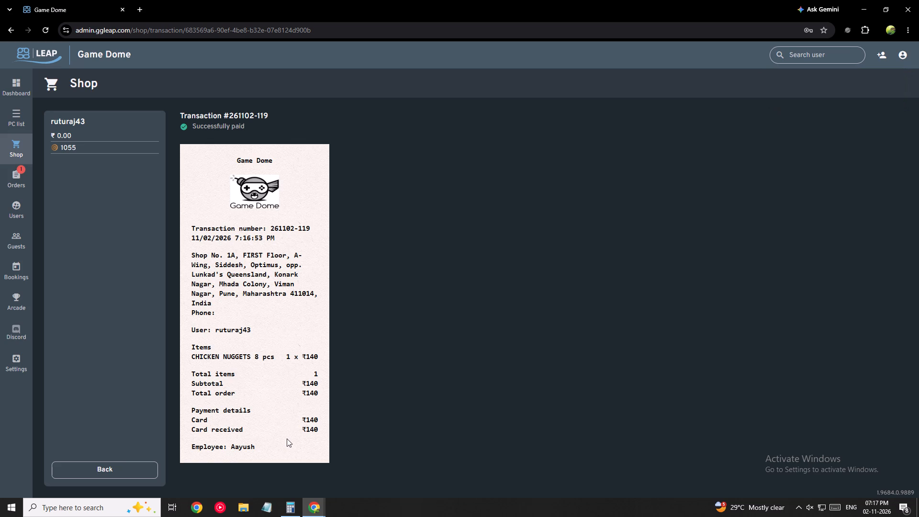
{"action": "left_click", "coordinate": [10, 124]}
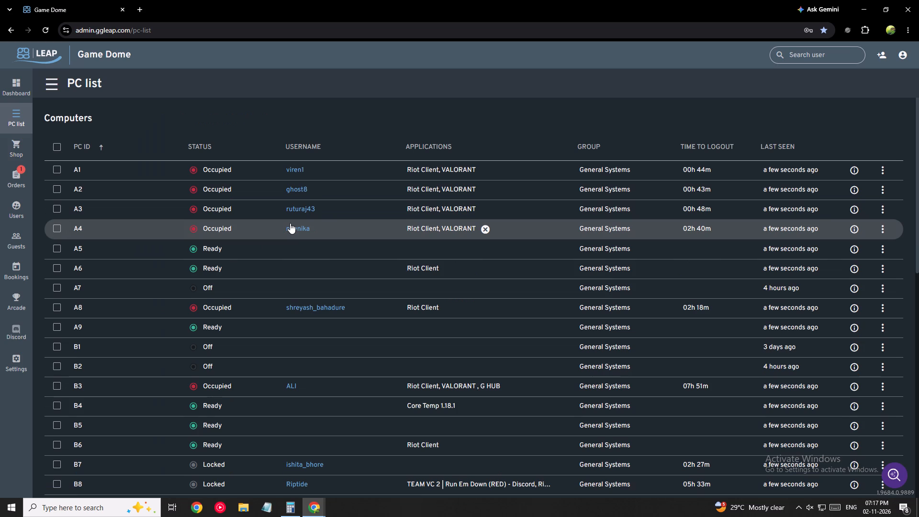
Switch to the daily exp sheet and delete the 140 entry from the Customer credit section.
{"action": "key", "text": "alt+Tab"}
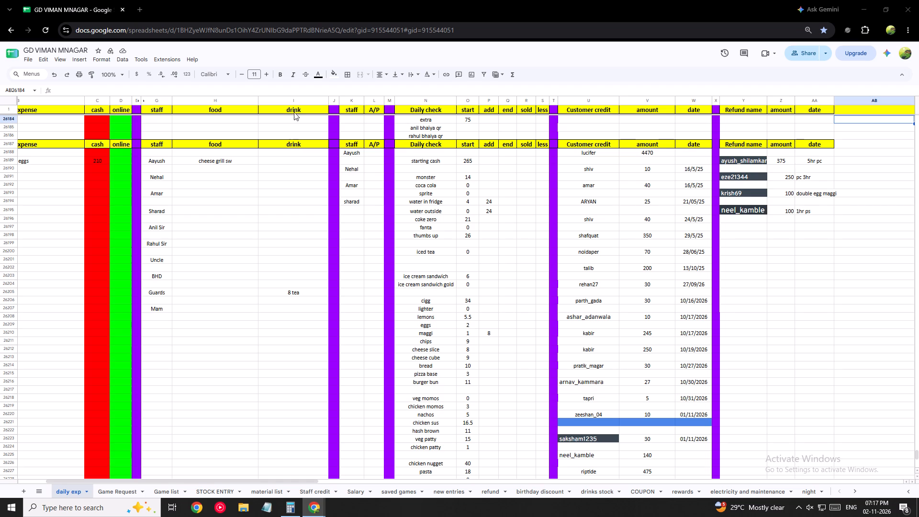
{"action": "scroll", "coordinate": [730, 230], "scroll_direction": "down", "scroll_amount": 2}
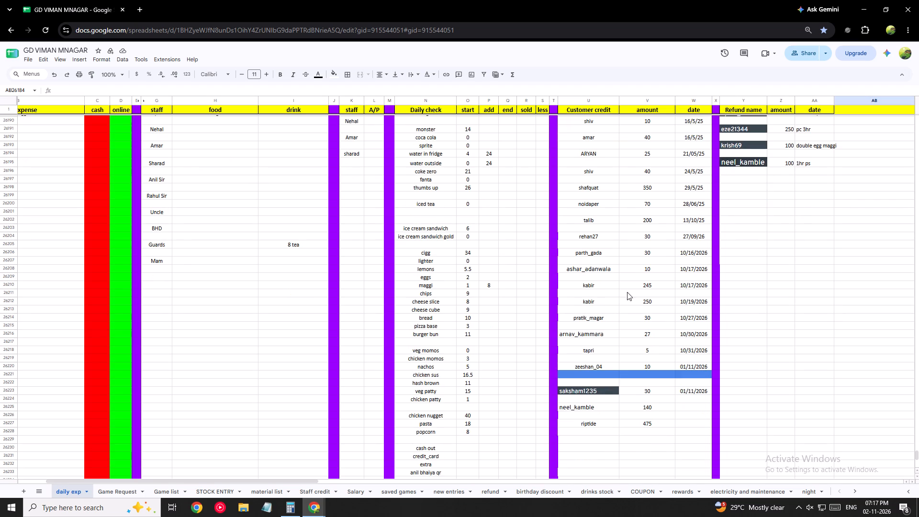
{"action": "left_click_drag", "start_coordinate": [588, 357], "coordinate": [681, 368]}
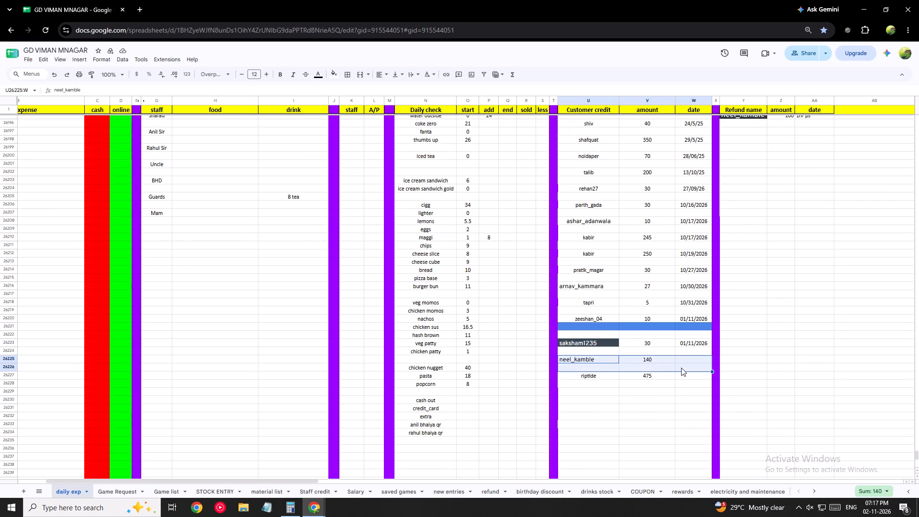
{"action": "key", "text": "Delete"}
Back in ggLeap, search for the customer whose credit entry was cleared and quick-sell them two Cigg, charged as cash.
{"action": "key", "text": "alt+Tab"}
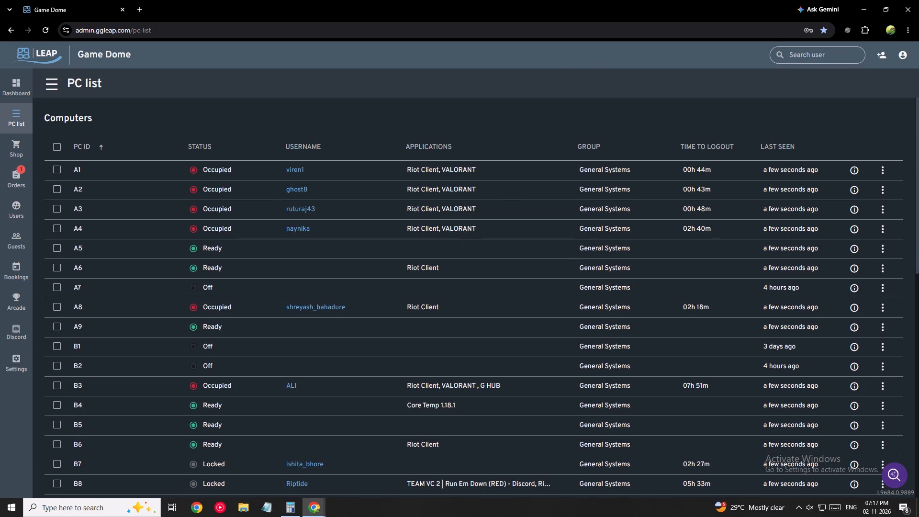
{"action": "left_click", "coordinate": [810, 58]}
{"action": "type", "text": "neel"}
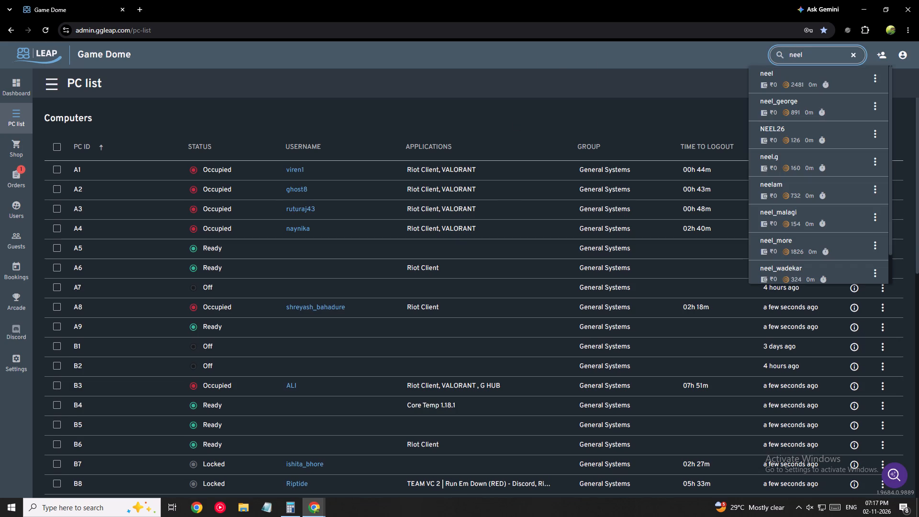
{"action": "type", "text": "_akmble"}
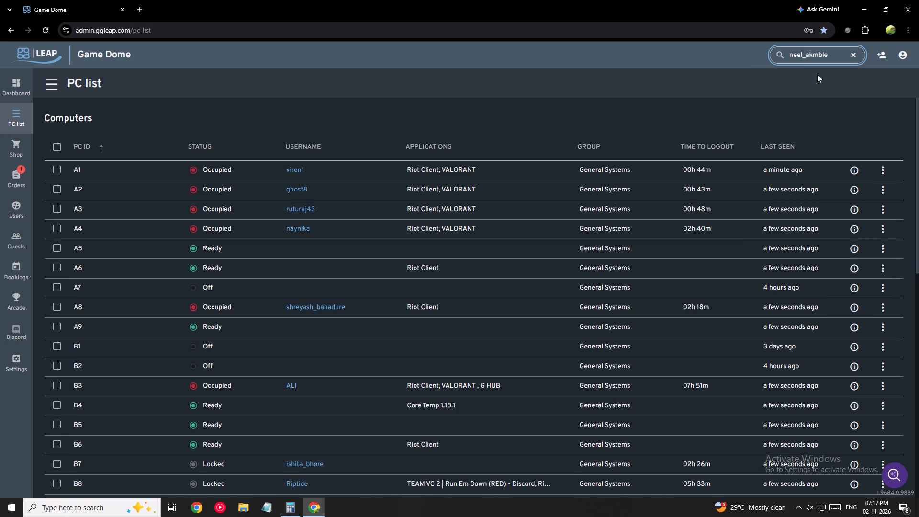
{"action": "left_click", "coordinate": [813, 57]}
{"action": "key", "text": "BackSpace"}
{"action": "key", "text": "BackSpace"}
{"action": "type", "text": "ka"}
{"action": "left_click", "coordinate": [878, 78]}
{"action": "left_click", "coordinate": [899, 84]}
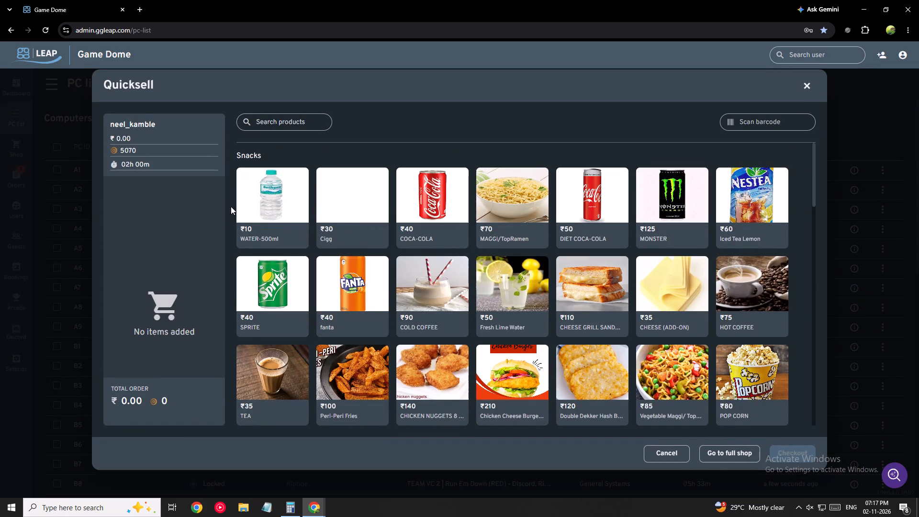
{"action": "double_click", "coordinate": [350, 218]}
{"action": "left_click", "coordinate": [807, 455]}
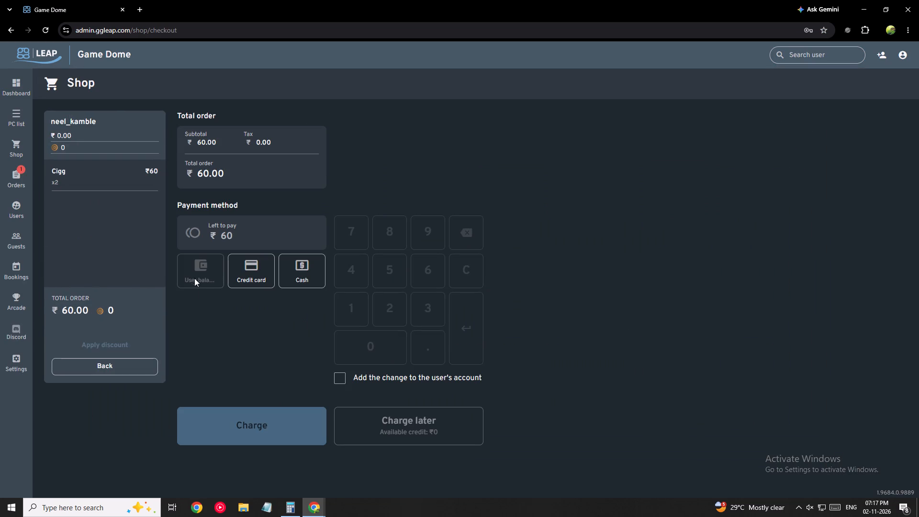
{"action": "left_click", "coordinate": [322, 281]}
{"action": "left_click", "coordinate": [291, 416]}
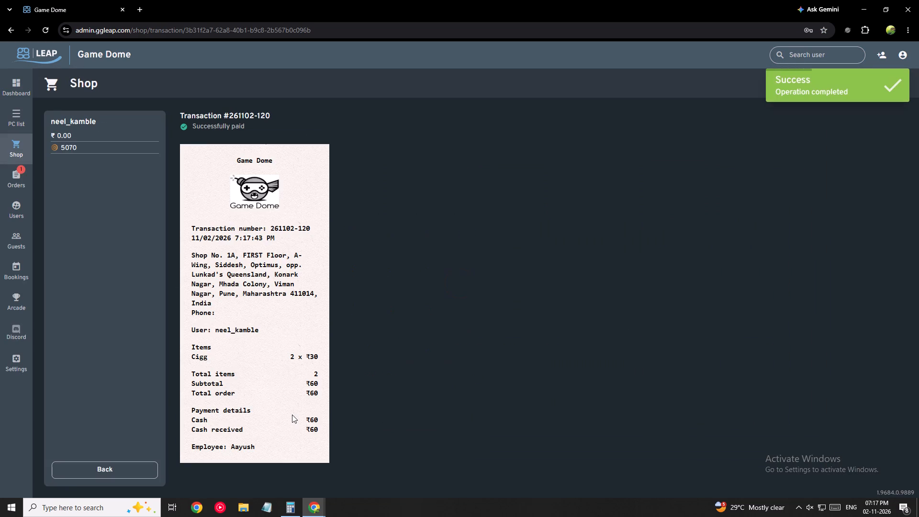
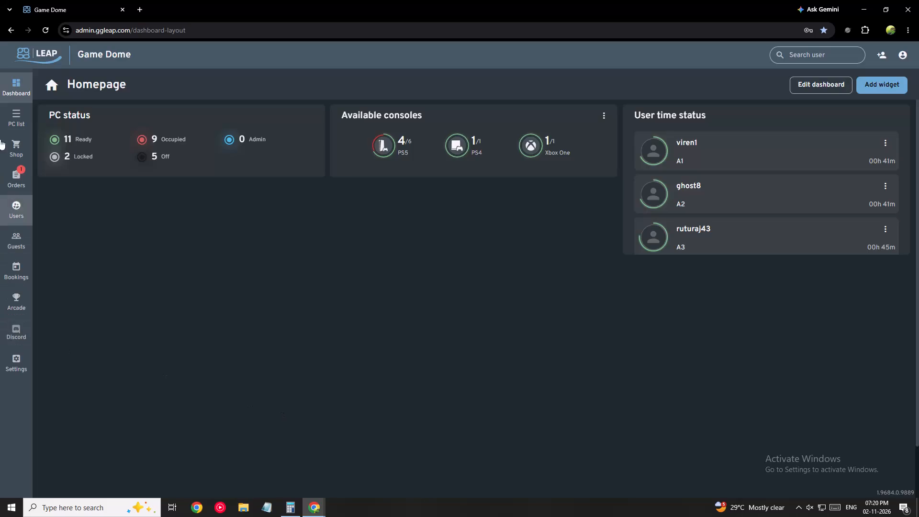
From the PC list, log out all users from the Ps 5 B console.
{"action": "left_click", "coordinate": [11, 108]}
{"action": "scroll", "coordinate": [287, 361], "scroll_direction": "down", "scroll_amount": 3}
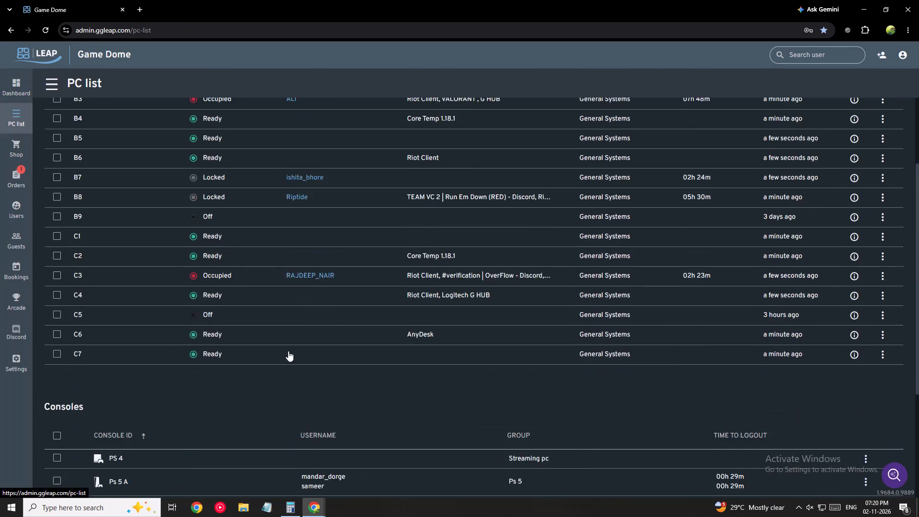
{"action": "scroll", "coordinate": [288, 351], "scroll_direction": "down", "scroll_amount": 5}
{"action": "scroll", "coordinate": [288, 351], "scroll_direction": "up", "scroll_amount": 1}
{"action": "scroll", "coordinate": [288, 351], "scroll_direction": "down", "scroll_amount": 6}
{"action": "left_click", "coordinate": [864, 375]}
{"action": "left_click", "coordinate": [875, 389]}
{"action": "left_click", "coordinate": [877, 399]}
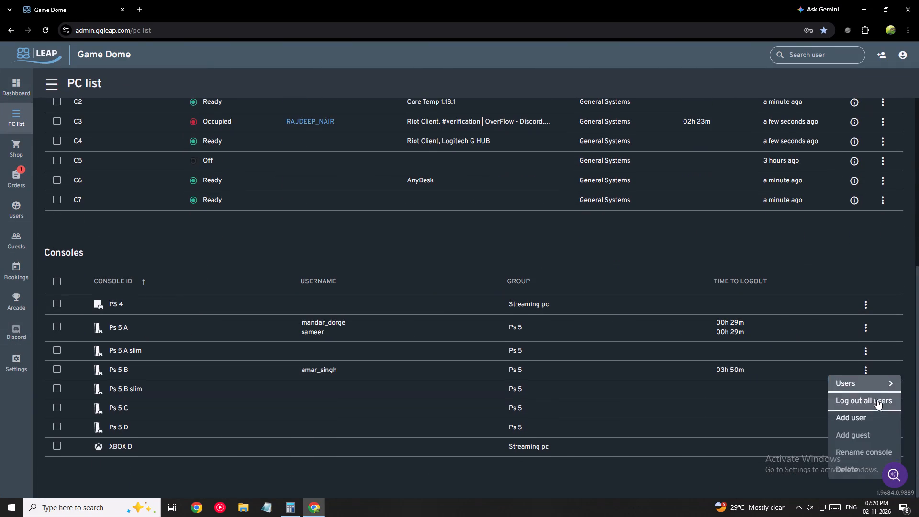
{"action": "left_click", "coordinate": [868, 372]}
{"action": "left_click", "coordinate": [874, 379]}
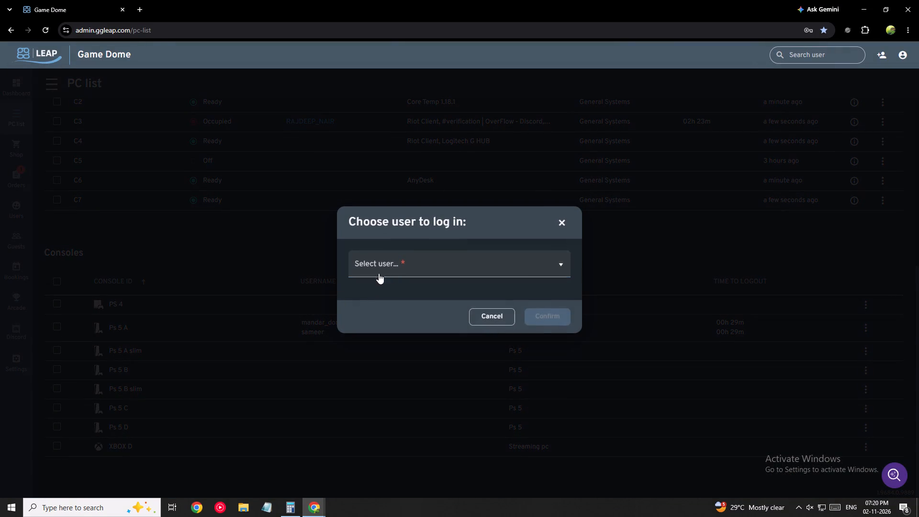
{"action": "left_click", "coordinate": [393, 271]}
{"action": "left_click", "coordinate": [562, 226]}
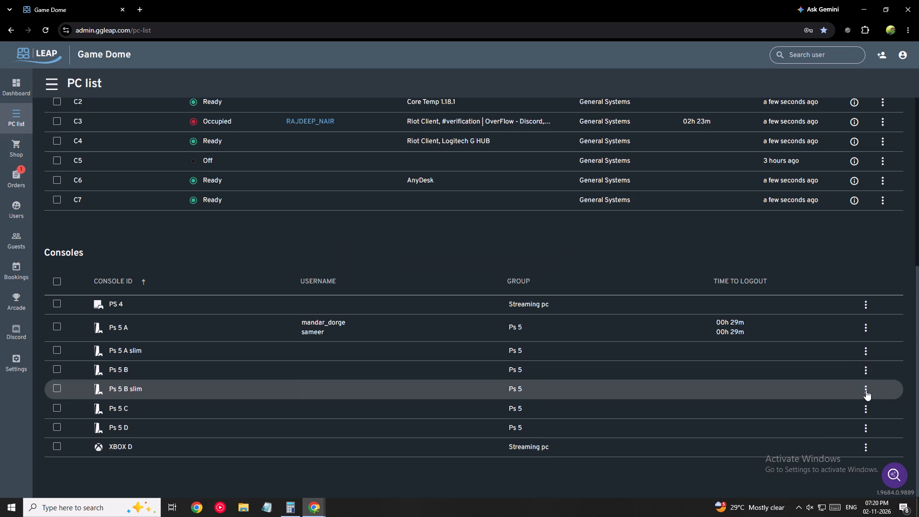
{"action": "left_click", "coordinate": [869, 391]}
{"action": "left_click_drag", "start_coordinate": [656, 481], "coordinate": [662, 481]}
Log the customer Neel, who bought the two Cigg, into the Ps 5 C console.
{"action": "left_click", "coordinate": [866, 411]}
{"action": "left_click", "coordinate": [877, 416]}
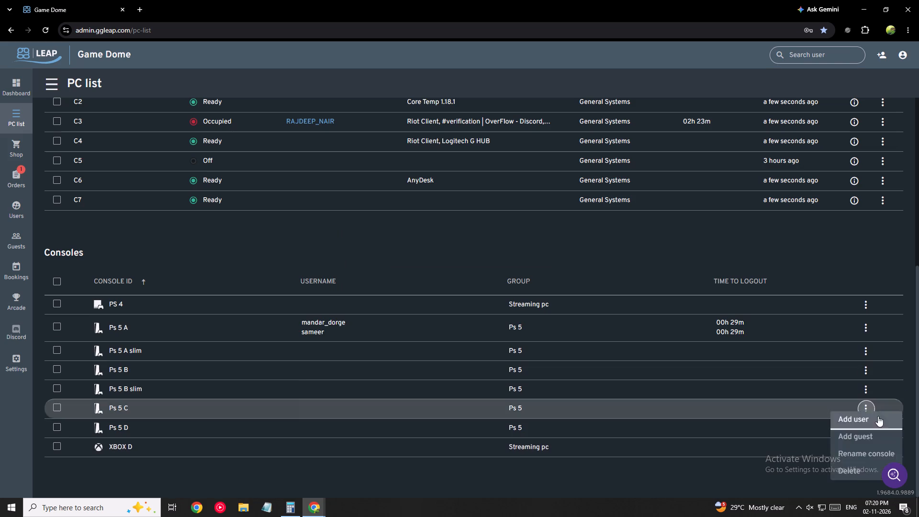
{"action": "left_click", "coordinate": [437, 271]}
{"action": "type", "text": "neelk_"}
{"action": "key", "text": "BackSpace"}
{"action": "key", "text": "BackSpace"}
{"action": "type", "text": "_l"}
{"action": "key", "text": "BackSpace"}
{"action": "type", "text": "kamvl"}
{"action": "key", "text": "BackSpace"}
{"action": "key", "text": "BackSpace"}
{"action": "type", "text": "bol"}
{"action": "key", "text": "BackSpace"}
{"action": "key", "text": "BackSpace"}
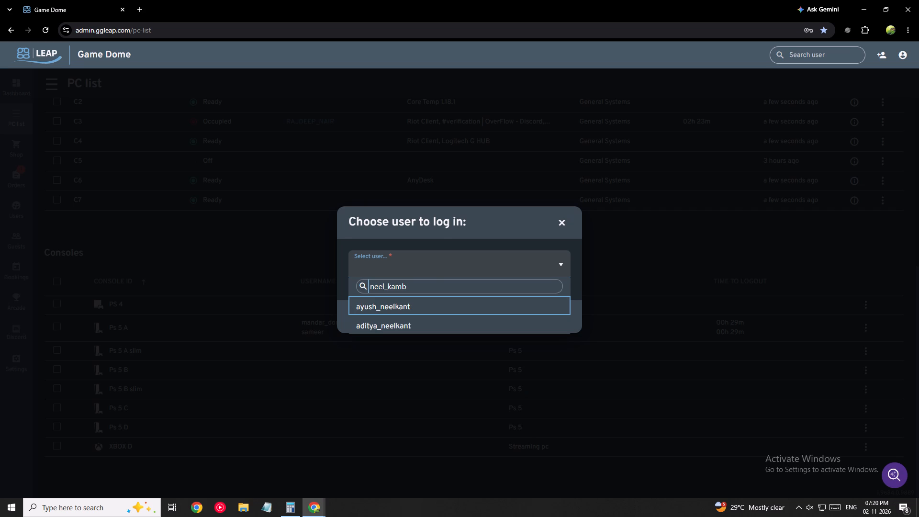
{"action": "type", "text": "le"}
{"action": "left_click", "coordinate": [437, 308]}
{"action": "left_click", "coordinate": [536, 320]}
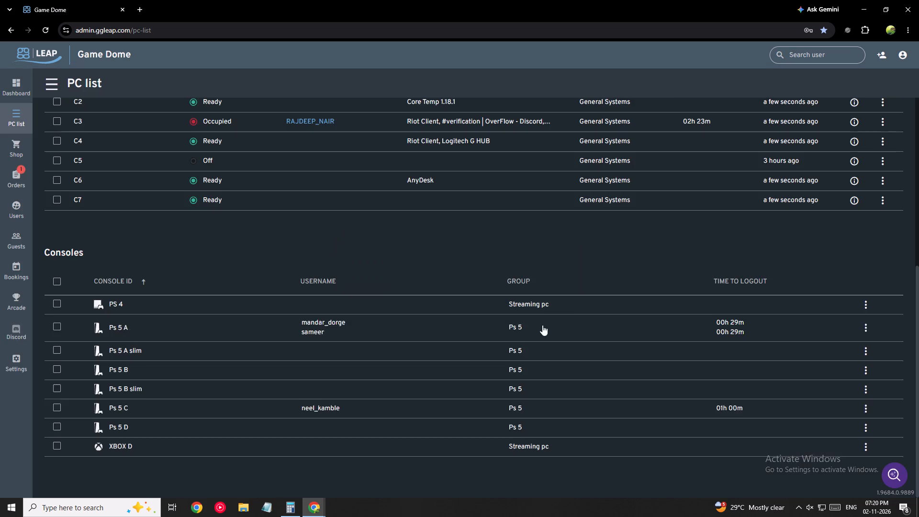
Open the user selection for adding a second user to the Ps 5 C console.
{"action": "left_click", "coordinate": [868, 405]}
{"action": "left_click", "coordinate": [866, 345]}
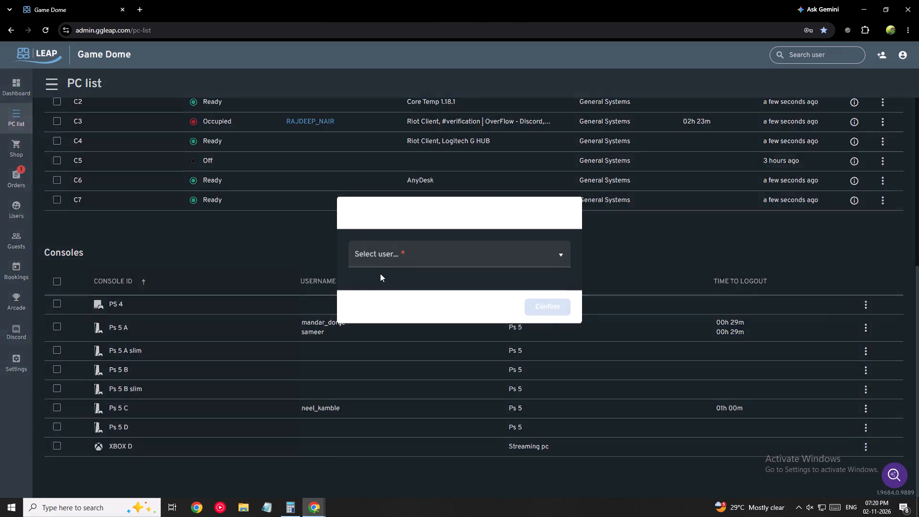
{"action": "left_click", "coordinate": [427, 269]}
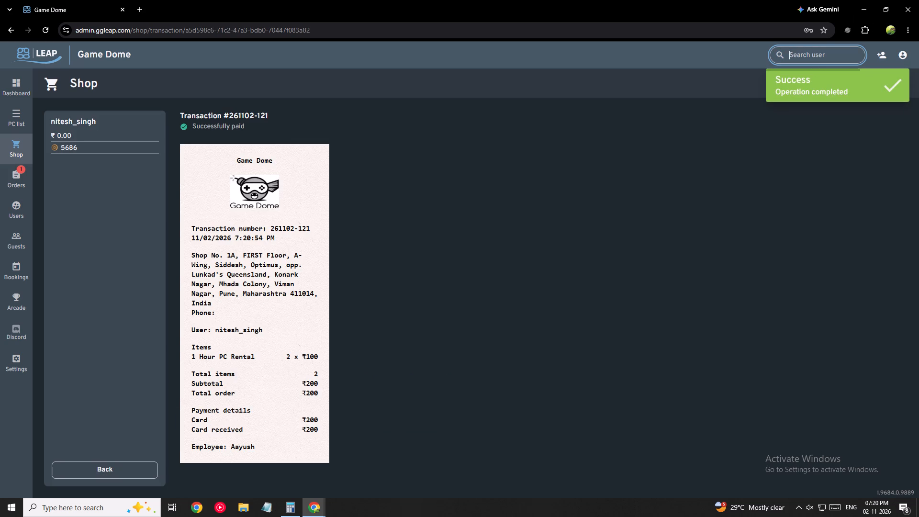
Search for the customer Mrinal, sell them two 1 Hour PC Rental passes from the full shop, and charge credit card.
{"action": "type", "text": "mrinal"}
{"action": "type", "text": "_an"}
{"action": "left_click", "coordinate": [876, 72]}
{"action": "left_click", "coordinate": [890, 78]}
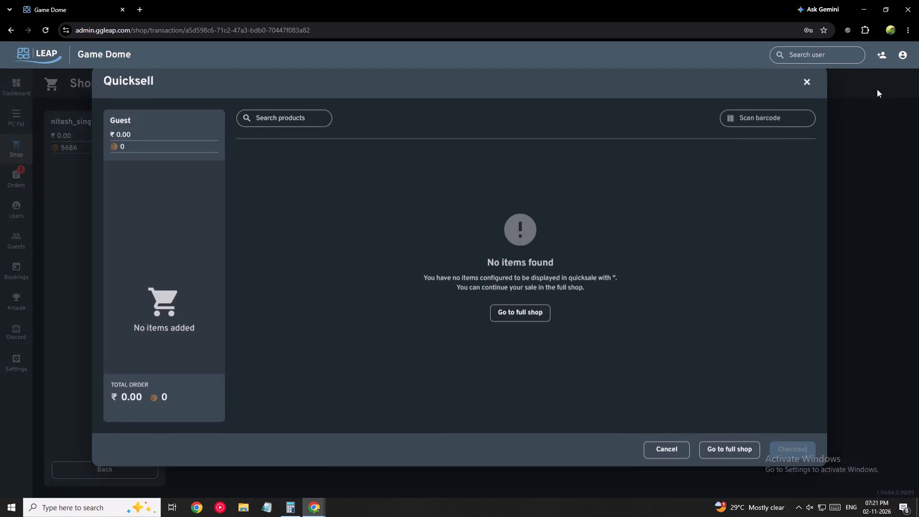
{"action": "left_click", "coordinate": [734, 447]}
{"action": "left_click", "coordinate": [309, 146]}
{"action": "left_click", "coordinate": [307, 173]}
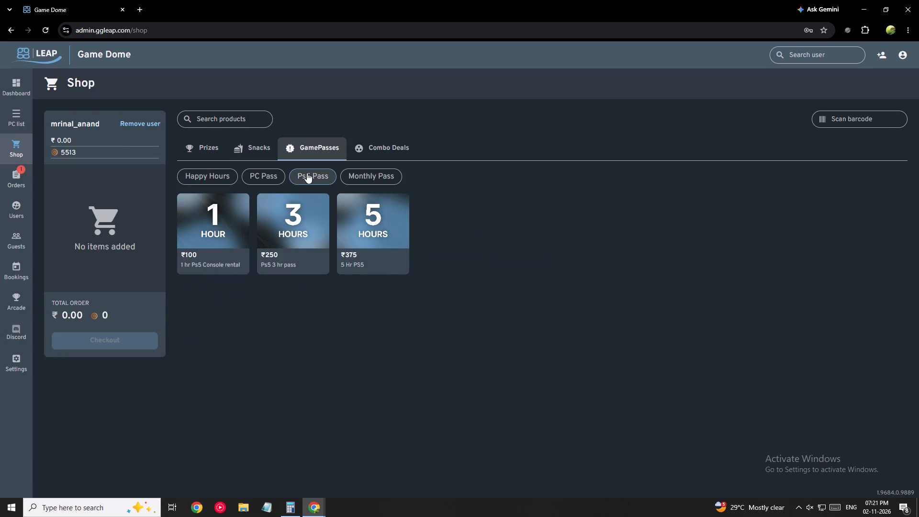
{"action": "left_click", "coordinate": [269, 171]}
{"action": "left_click_drag", "start_coordinate": [208, 230], "coordinate": [101, 233]}
{"action": "left_click_drag", "start_coordinate": [196, 230], "coordinate": [111, 246]}
{"action": "left_click", "coordinate": [115, 336]}
{"action": "left_click", "coordinate": [222, 276]}
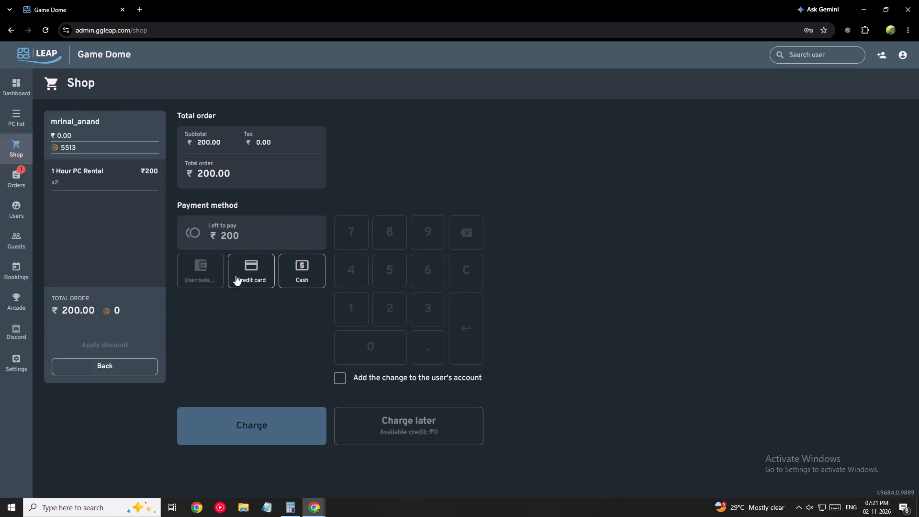
{"action": "left_click", "coordinate": [235, 275]}
{"action": "left_click", "coordinate": [232, 432]}
Search for the customer Shubham, sell them two 1 Hour PC Rental passes from the full shop, and charge credit card.
{"action": "left_click", "coordinate": [824, 48]}
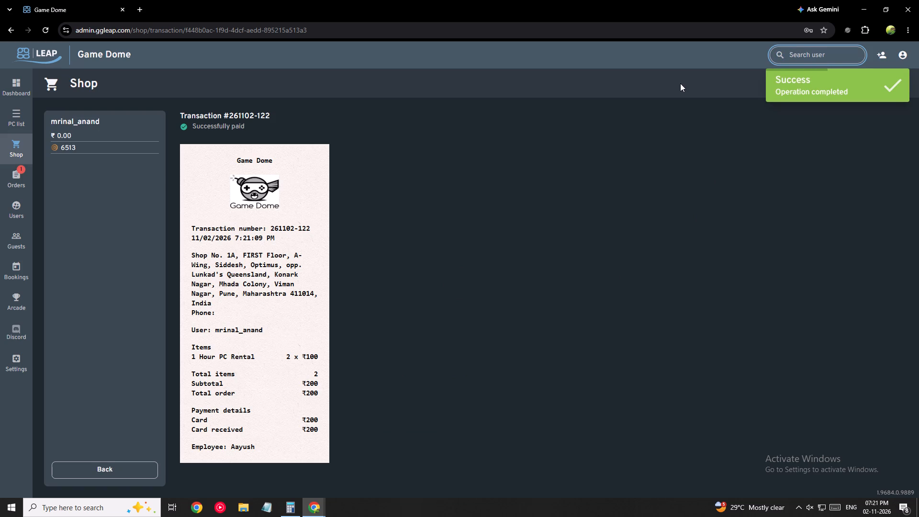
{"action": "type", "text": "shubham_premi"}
{"action": "left_click", "coordinate": [877, 73]}
{"action": "left_click", "coordinate": [893, 79]}
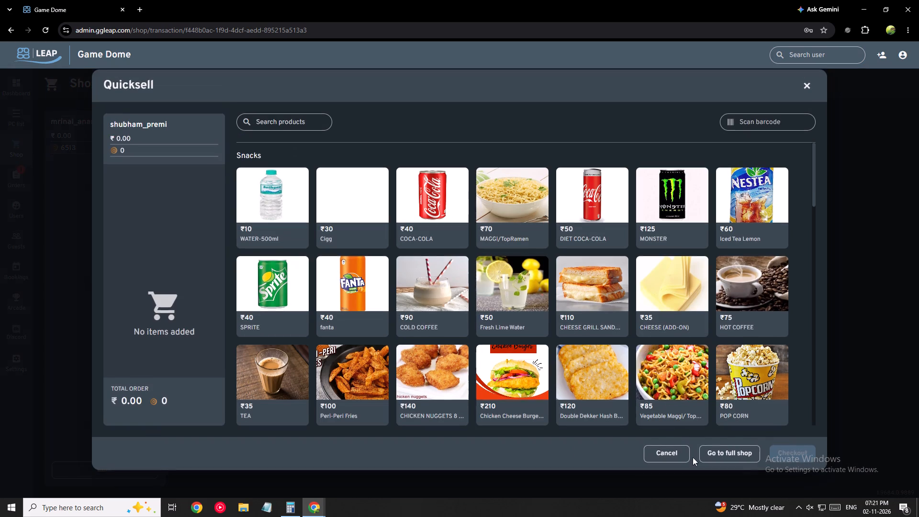
{"action": "left_click", "coordinate": [721, 456]}
{"action": "left_click", "coordinate": [301, 145]}
{"action": "left_click", "coordinate": [301, 171]}
{"action": "left_click_drag", "start_coordinate": [213, 217], "coordinate": [235, 219]}
{"action": "left_click", "coordinate": [251, 178]}
{"action": "left_click_drag", "start_coordinate": [223, 226], "coordinate": [98, 212]}
{"action": "left_click_drag", "start_coordinate": [190, 234], "coordinate": [93, 240]}
{"action": "left_click", "coordinate": [111, 335]}
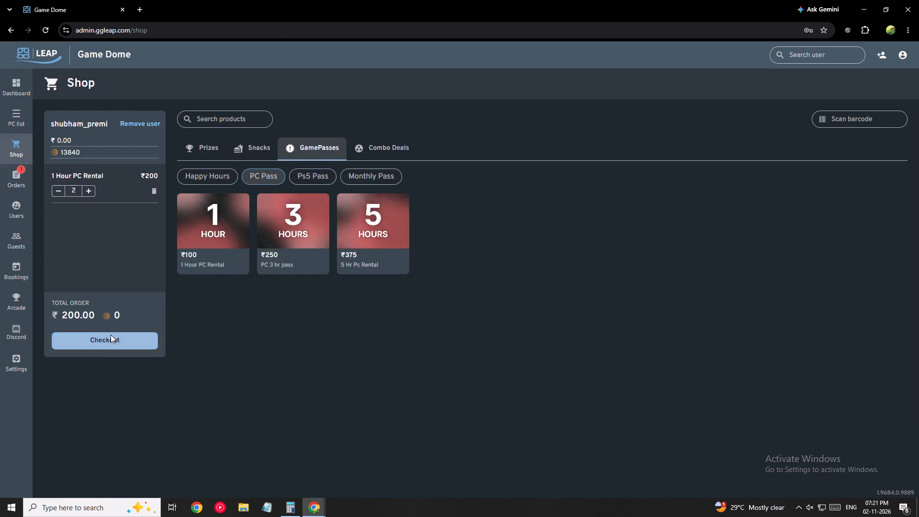
{"action": "left_click", "coordinate": [249, 267]}
{"action": "left_click", "coordinate": [268, 421]}
Check the latest orders in the order history and return to the PC list.
{"action": "left_click", "coordinate": [4, 165]}
{"action": "left_click", "coordinate": [222, 114]}
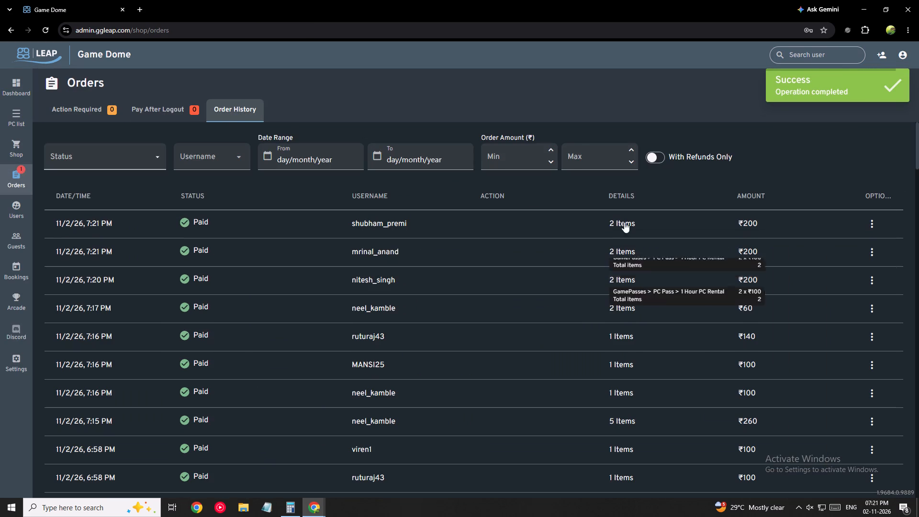
{"action": "left_click", "coordinate": [10, 122]}
Search for the customer Mrinal again and start a quick sale with three Thumbs up.
{"action": "left_click", "coordinate": [824, 50]}
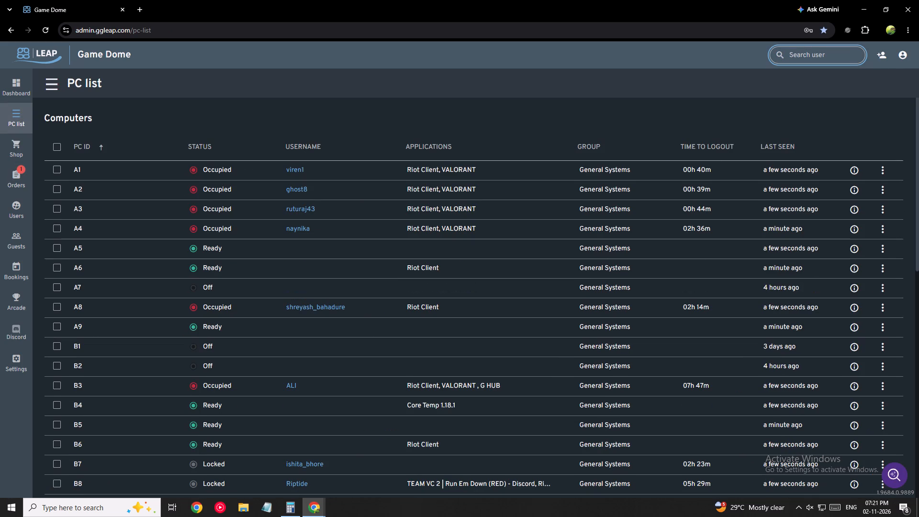
{"action": "scroll", "coordinate": [470, 368], "scroll_direction": "down", "scroll_amount": 4}
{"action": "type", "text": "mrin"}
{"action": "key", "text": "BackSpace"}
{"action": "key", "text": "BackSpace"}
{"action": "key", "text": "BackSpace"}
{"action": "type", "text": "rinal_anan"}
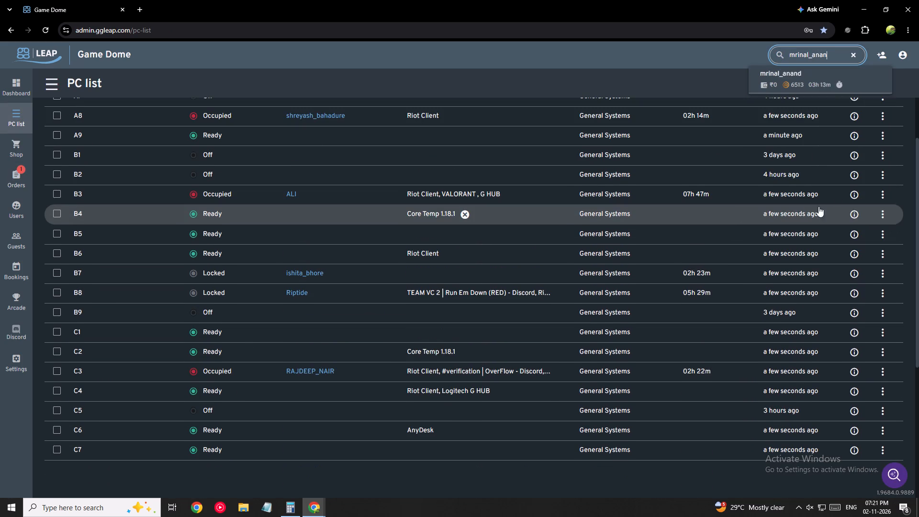
{"action": "left_click", "coordinate": [877, 79]}
{"action": "left_click", "coordinate": [882, 80]}
{"action": "scroll", "coordinate": [633, 298], "scroll_direction": "down", "scroll_amount": 3}
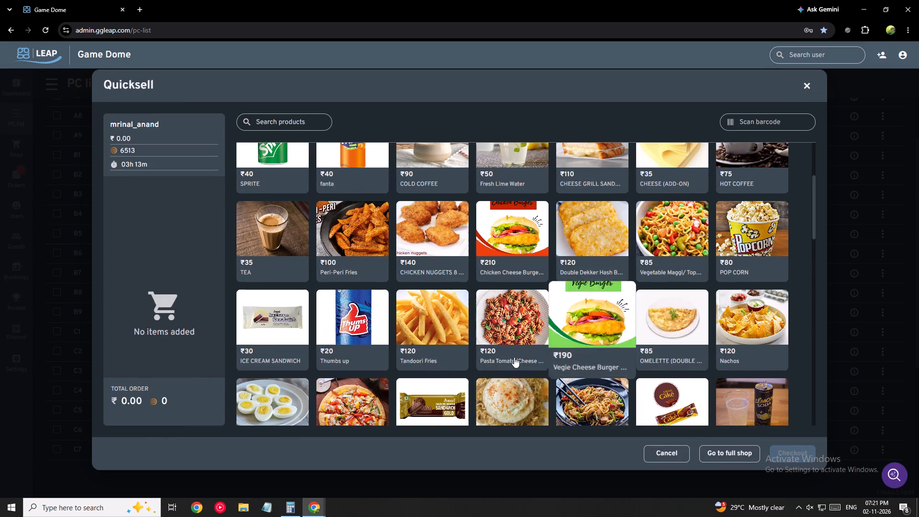
{"action": "double_click", "coordinate": [349, 316]}
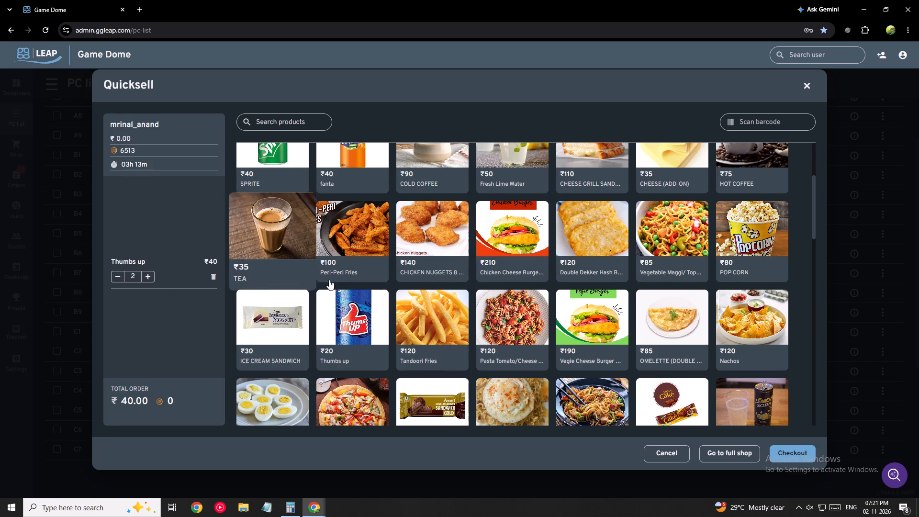
{"action": "left_click", "coordinate": [152, 277]}
Add one Vegetable Maggi/ TopRamen and one Pasta Tomato/Cheese with Garlic Bread to the order, and charge it to credit card.
{"action": "scroll", "coordinate": [661, 320], "scroll_direction": "up", "scroll_amount": 2}
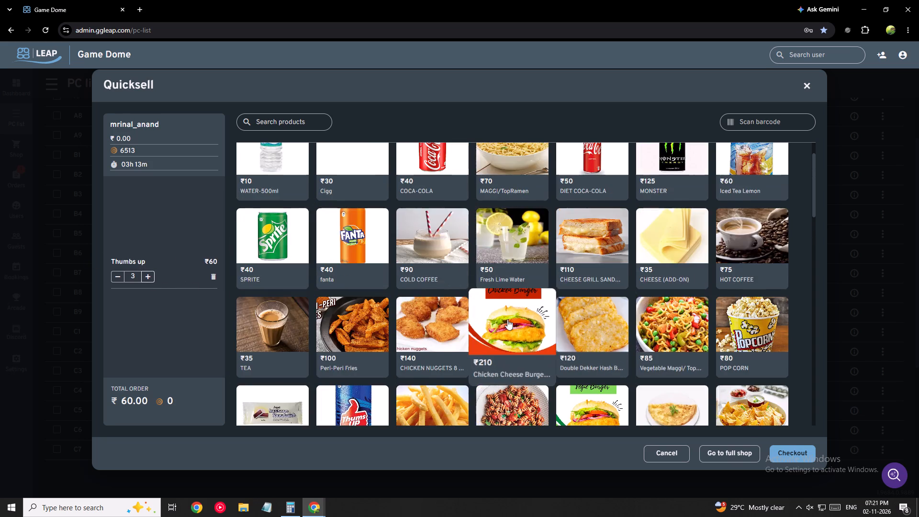
{"action": "scroll", "coordinate": [504, 305], "scroll_direction": "up", "scroll_amount": 1}
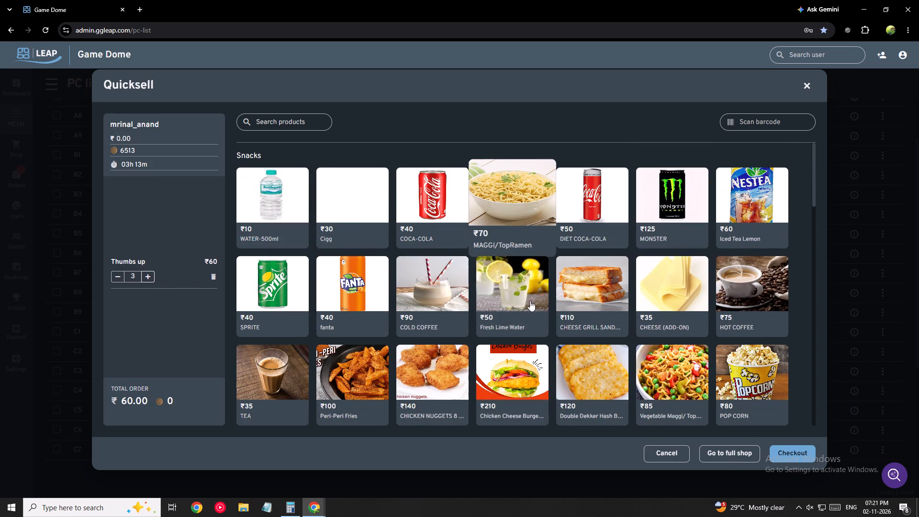
{"action": "scroll", "coordinate": [534, 303], "scroll_direction": "down", "scroll_amount": 2}
{"action": "left_click", "coordinate": [679, 281]}
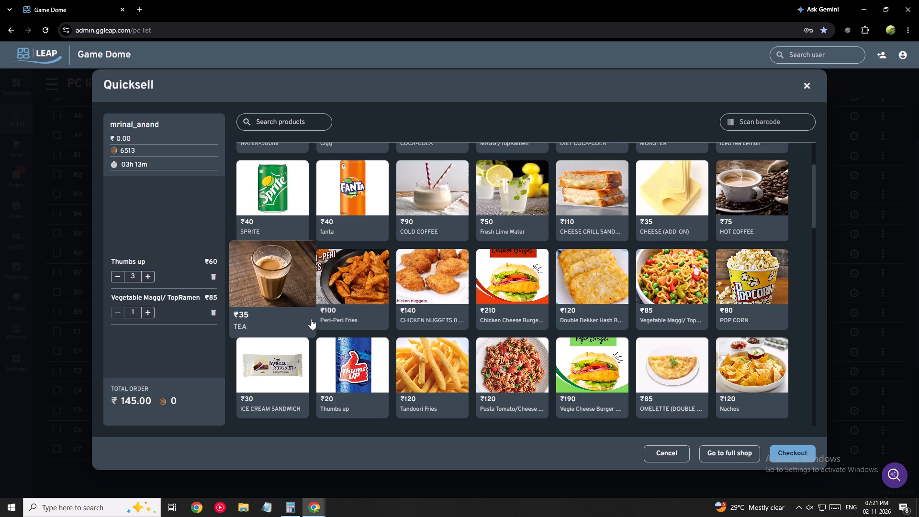
{"action": "scroll", "coordinate": [501, 346], "scroll_direction": "down", "scroll_amount": 3}
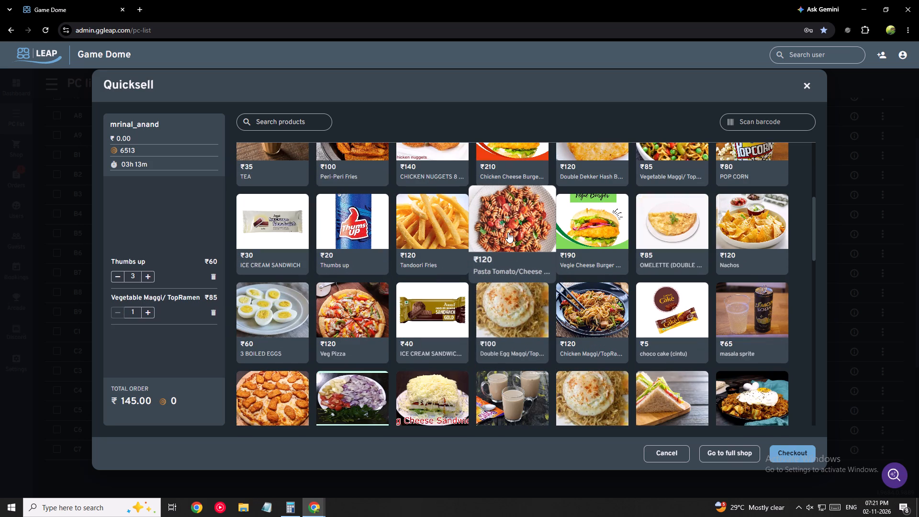
{"action": "left_click", "coordinate": [508, 232]}
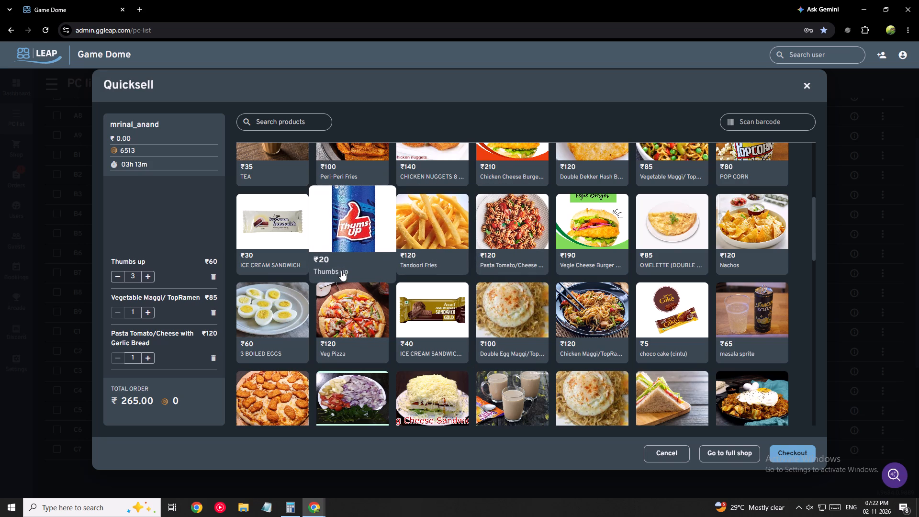
{"action": "left_click", "coordinate": [785, 450]}
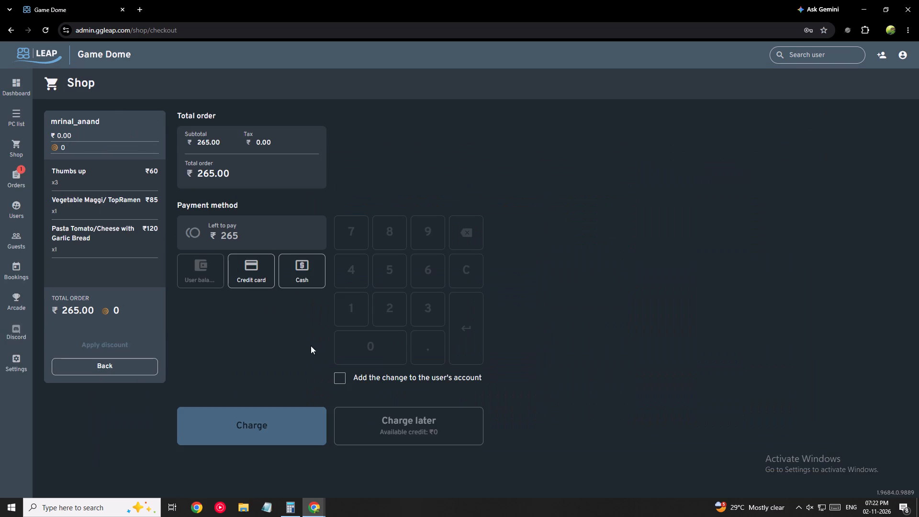
{"action": "left_click", "coordinate": [240, 276]}
{"action": "left_click", "coordinate": [255, 422]}
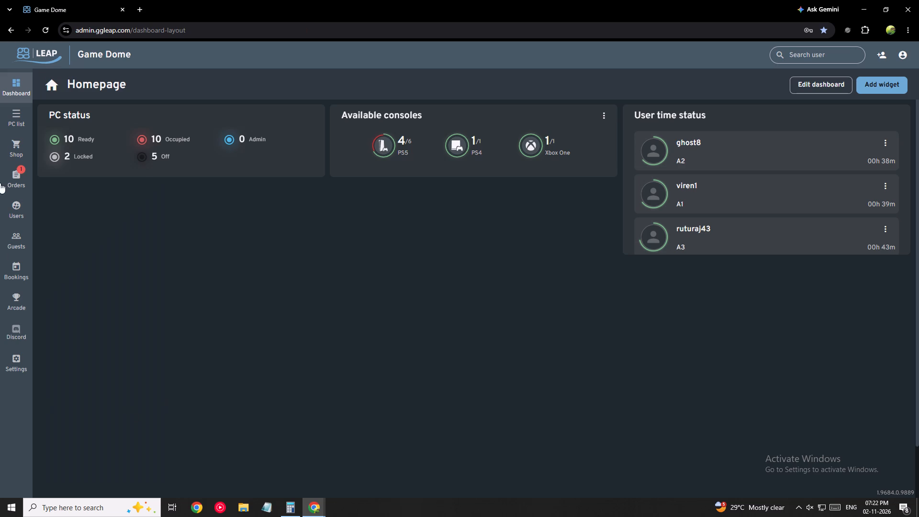
Review the computer and console sessions and their remaining times in the PC list.
{"action": "left_click", "coordinate": [2, 117]}
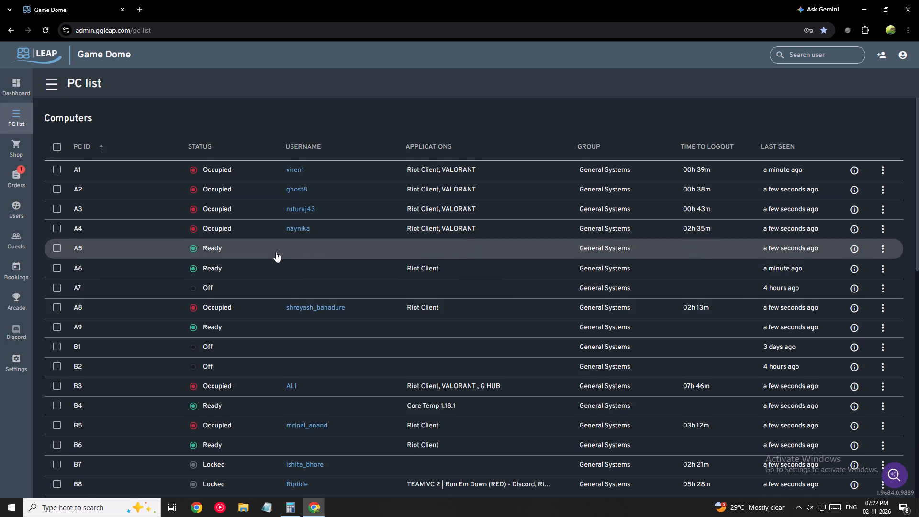
{"action": "scroll", "coordinate": [354, 327], "scroll_direction": "down", "scroll_amount": 3}
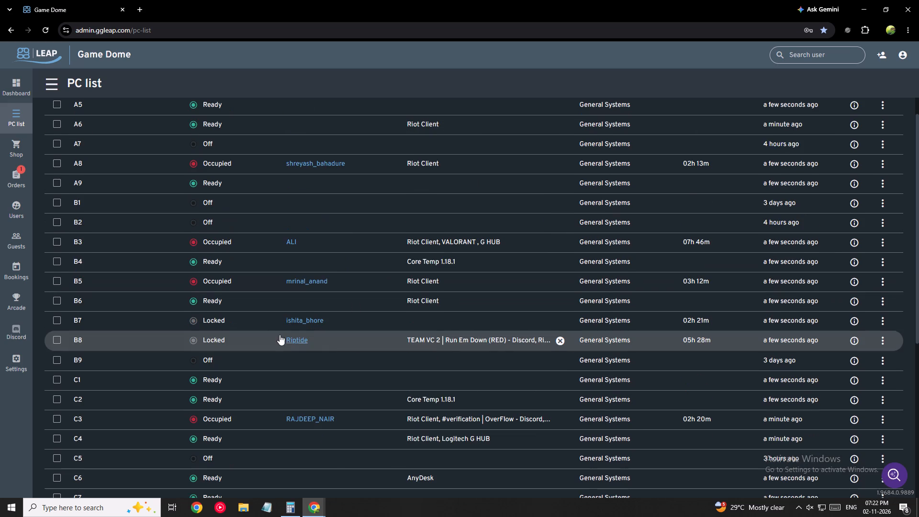
{"action": "scroll", "coordinate": [336, 345], "scroll_direction": "down", "scroll_amount": 9}
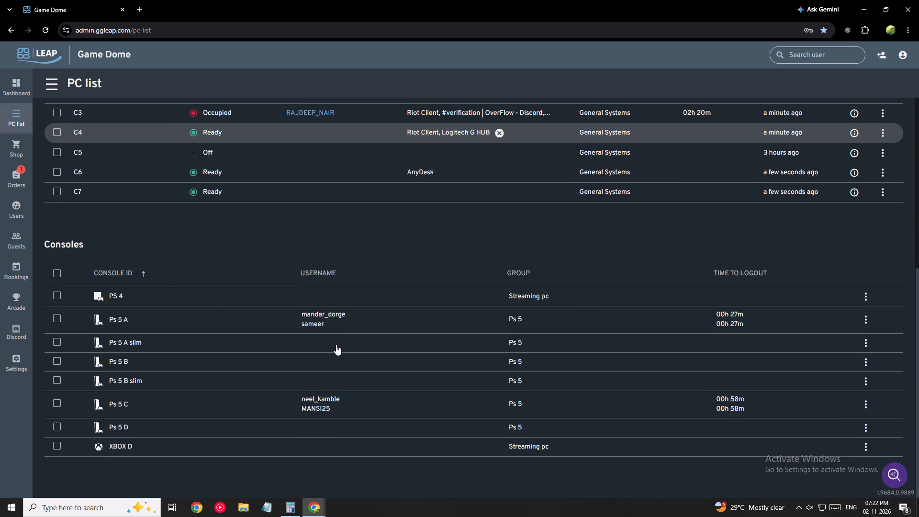
{"action": "scroll", "coordinate": [336, 345], "scroll_direction": "up", "scroll_amount": 2}
{"action": "scroll", "coordinate": [336, 345], "scroll_direction": "down", "scroll_amount": 1}
{"action": "scroll", "coordinate": [336, 345], "scroll_direction": "up", "scroll_amount": 9}
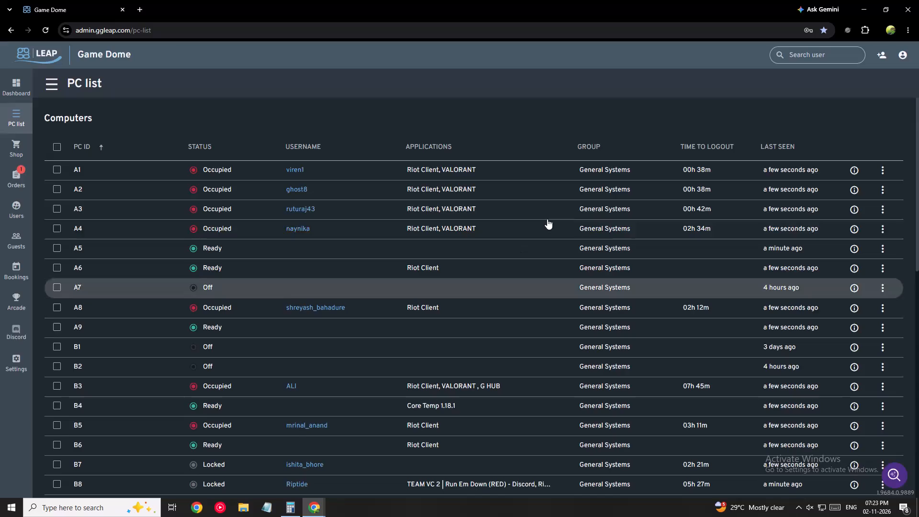
Filter the Users list to account balances from 20 to 20.
{"action": "left_click", "coordinate": [0, 201]}
{"action": "scroll", "coordinate": [539, 280], "scroll_direction": "down", "scroll_amount": 2}
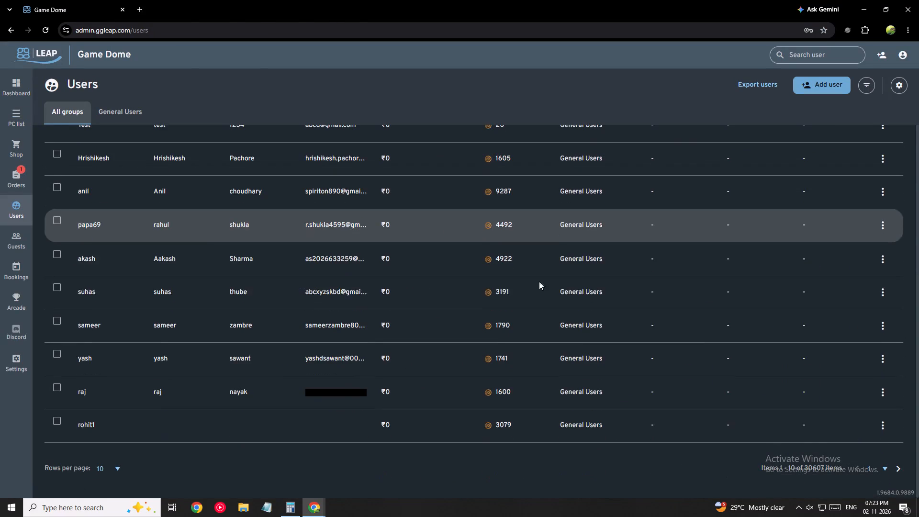
{"action": "scroll", "coordinate": [539, 281], "scroll_direction": "down", "scroll_amount": 4}
{"action": "left_click", "coordinate": [860, 83]}
{"action": "scroll", "coordinate": [461, 235], "scroll_direction": "up", "scroll_amount": 5}
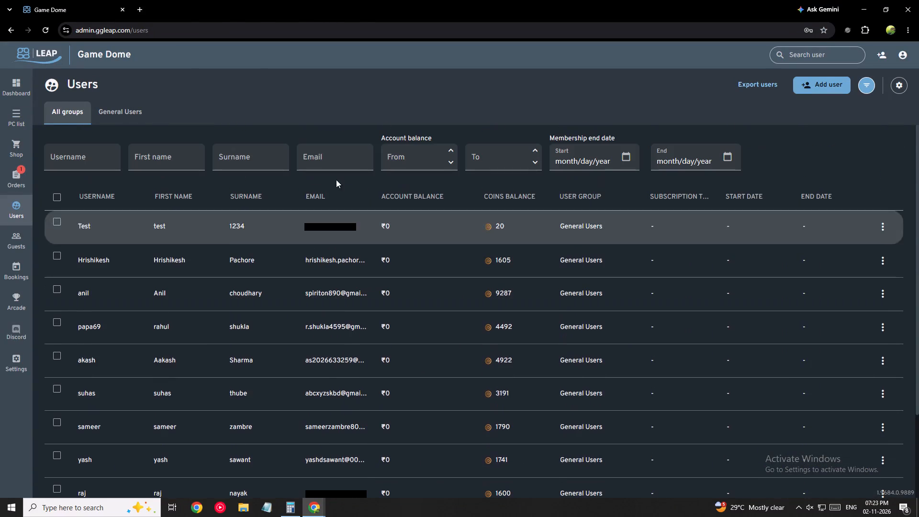
{"action": "left_click", "coordinate": [414, 156]}
{"action": "left_click", "coordinate": [477, 159]}
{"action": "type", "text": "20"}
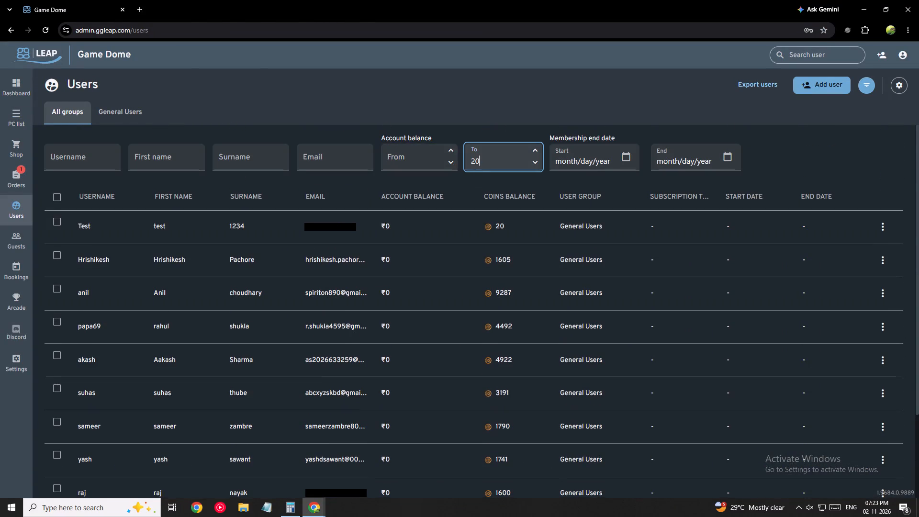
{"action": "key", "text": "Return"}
{"action": "left_click", "coordinate": [421, 156]}
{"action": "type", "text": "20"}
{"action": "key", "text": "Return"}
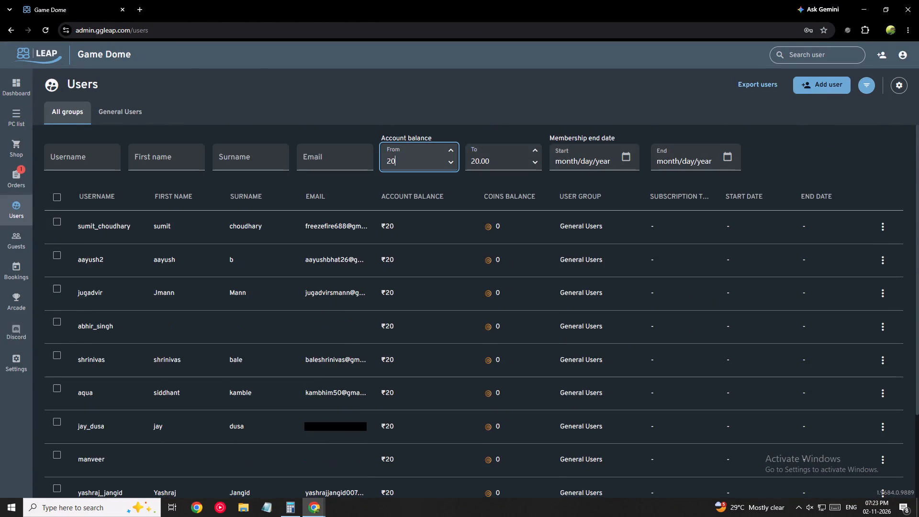
{"action": "left_click", "coordinate": [73, 257]}
{"action": "left_click", "coordinate": [0, 109]}
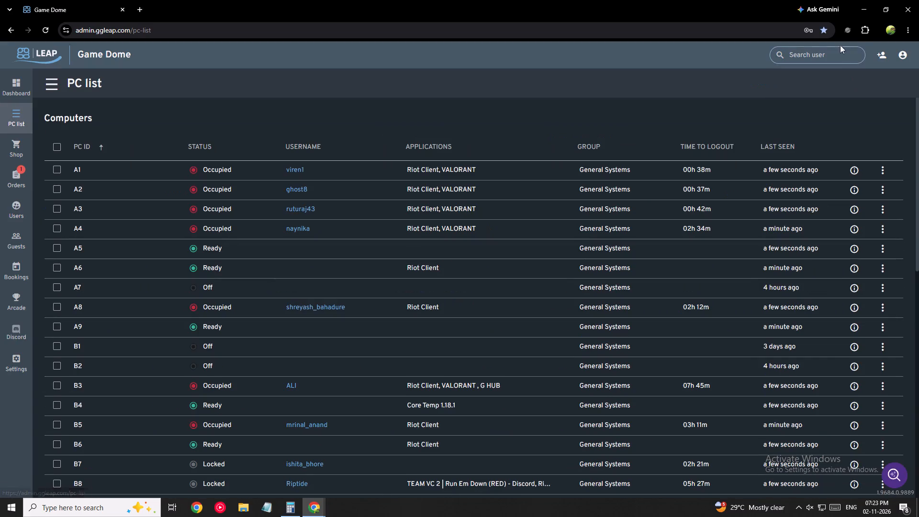
{"action": "left_click", "coordinate": [825, 63]}
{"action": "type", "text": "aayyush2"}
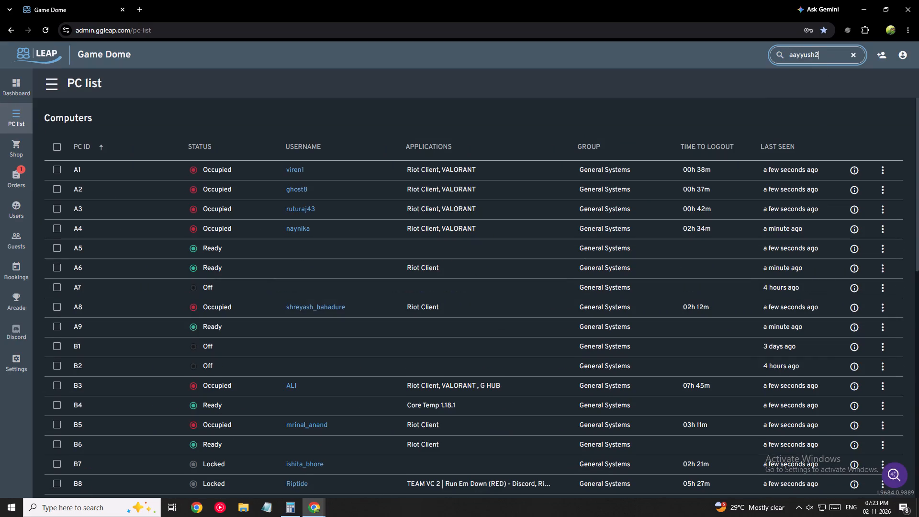
{"action": "left_click", "coordinate": [794, 62]}
{"action": "left_click", "coordinate": [800, 61]}
{"action": "key", "text": "BackSpace"}
{"action": "left_click", "coordinate": [887, 78]}
{"action": "left_click", "coordinate": [895, 82]}
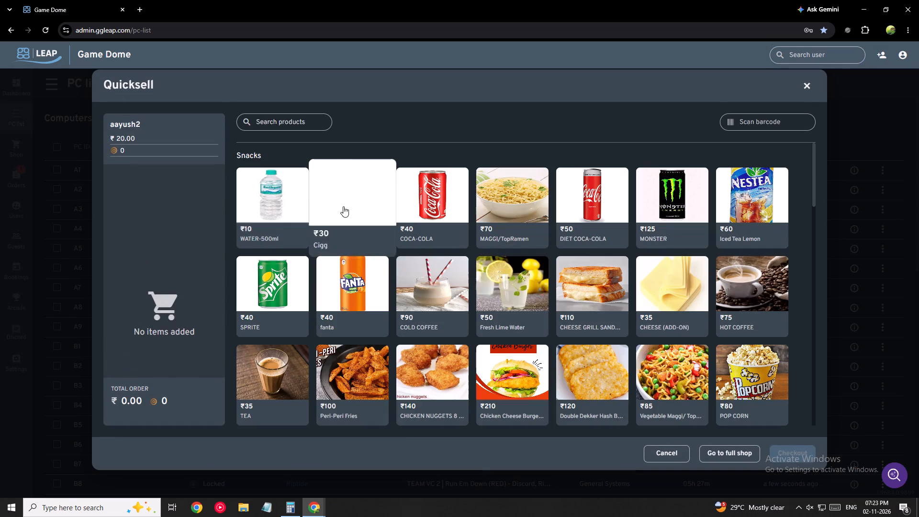
{"action": "scroll", "coordinate": [694, 265], "scroll_direction": "down", "scroll_amount": 3}
{"action": "left_click_drag", "start_coordinate": [319, 335], "coordinate": [168, 285]}
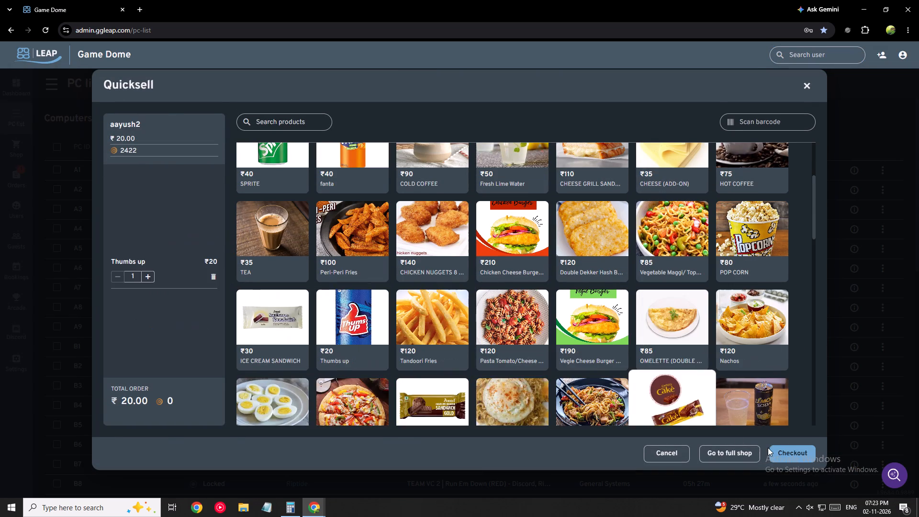
{"action": "left_click", "coordinate": [772, 448]}
{"action": "left_click", "coordinate": [286, 263]}
{"action": "left_click", "coordinate": [249, 422]}
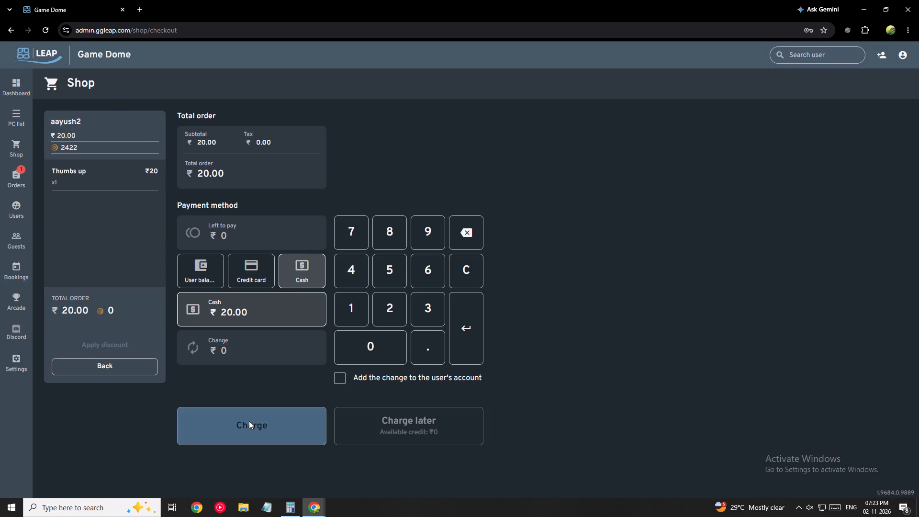
{"action": "double_click", "coordinate": [69, 121]}
{"action": "right_click", "coordinate": [69, 121]}
{"action": "left_click", "coordinate": [102, 132]}
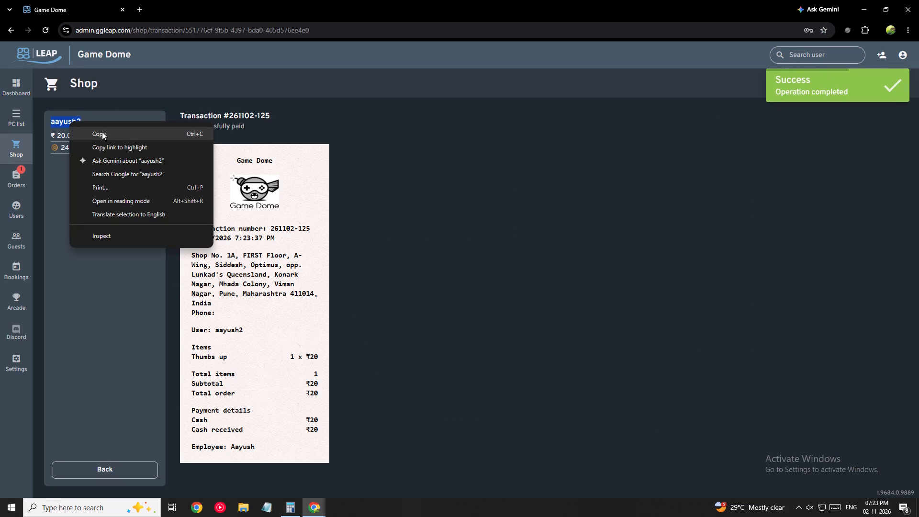
{"action": "left_click", "coordinate": [803, 49]}
{"action": "key", "text": "ctrl+v"}
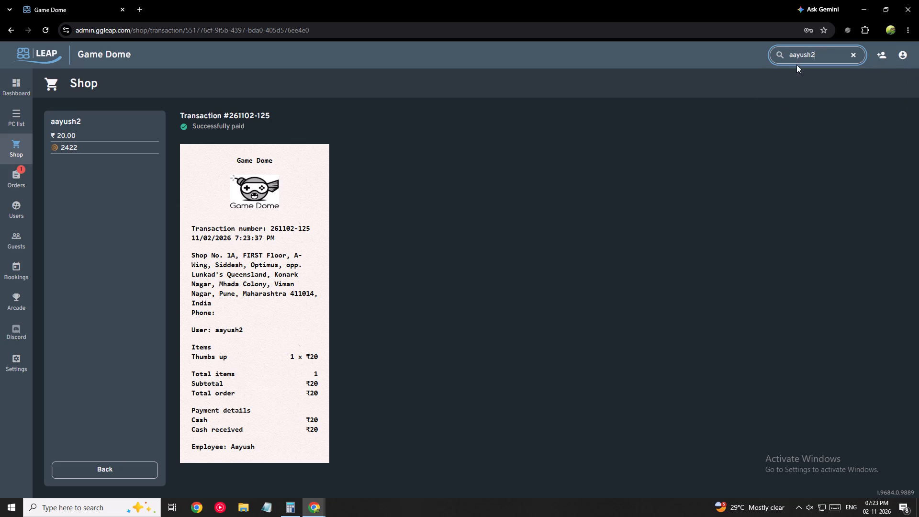
{"action": "left_click", "coordinate": [889, 80]}
{"action": "left_click", "coordinate": [885, 79]}
{"action": "left_click", "coordinate": [887, 141]}
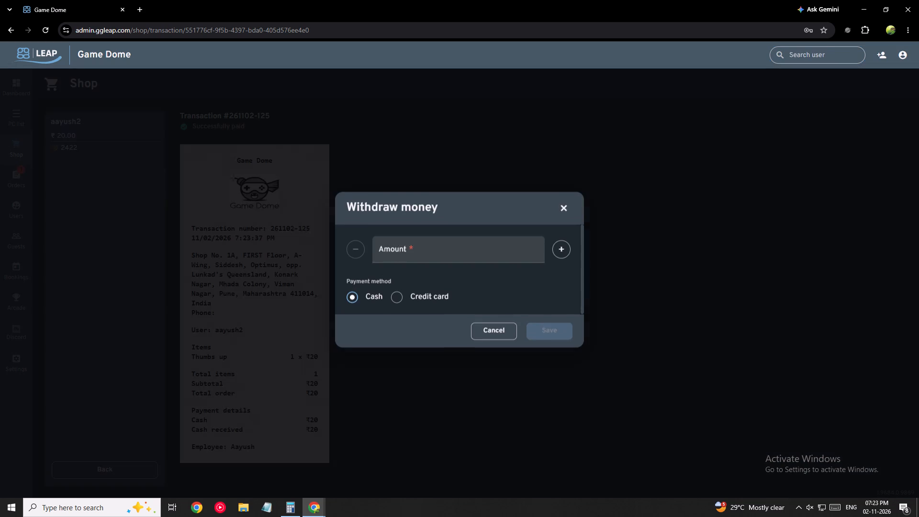
{"action": "left_click", "coordinate": [446, 252]}
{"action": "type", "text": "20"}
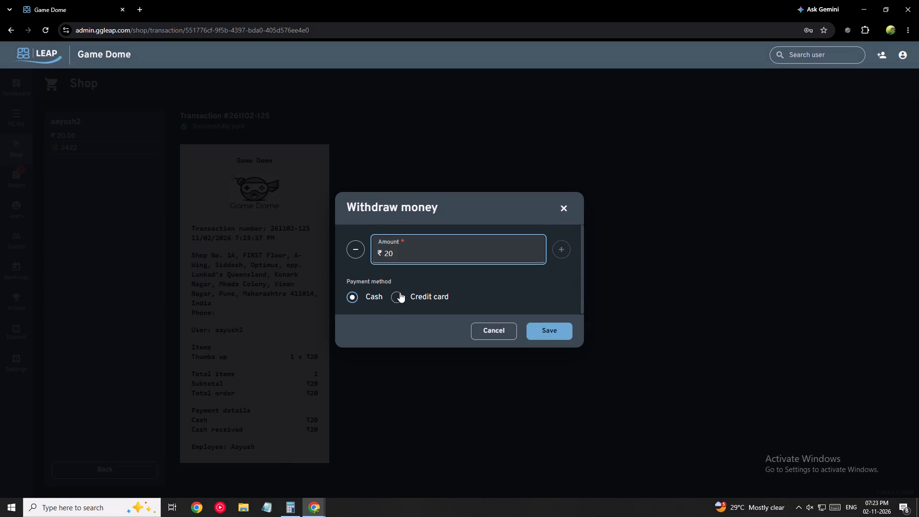
{"action": "left_click", "coordinate": [546, 323]}
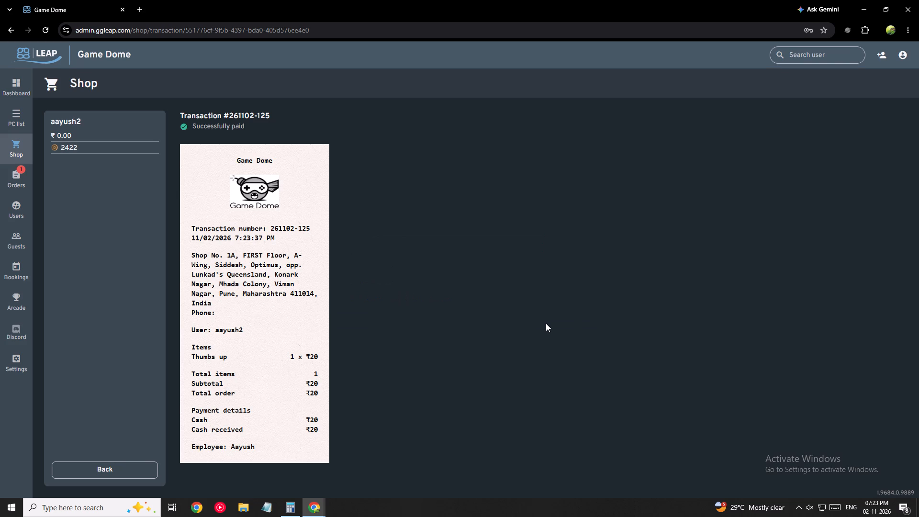
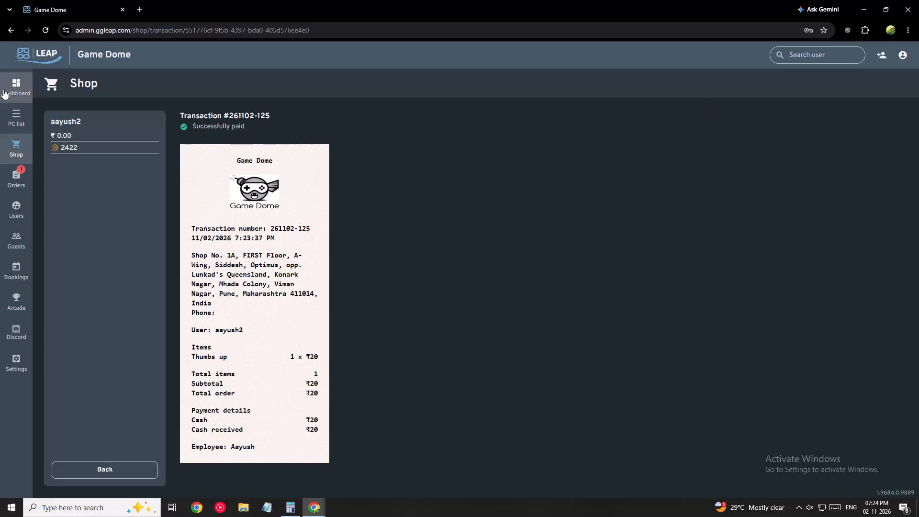
Return to the PC list and locate computer C1 among the general systems.
{"action": "left_click", "coordinate": [6, 126]}
{"action": "scroll", "coordinate": [304, 326], "scroll_direction": "down", "scroll_amount": 13}
{"action": "scroll", "coordinate": [278, 378], "scroll_direction": "up", "scroll_amount": 4}
{"action": "scroll", "coordinate": [243, 320], "scroll_direction": "down", "scroll_amount": 1}
{"action": "scroll", "coordinate": [243, 320], "scroll_direction": "up", "scroll_amount": 1}
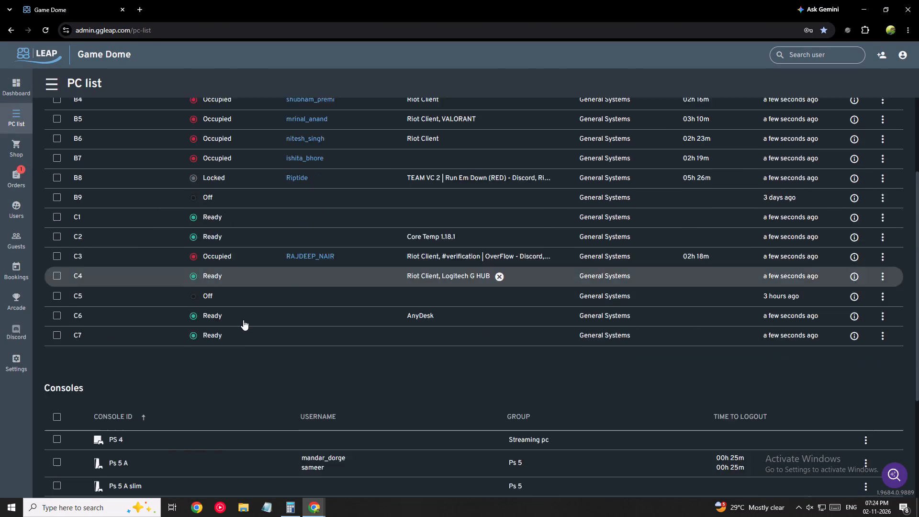
{"action": "scroll", "coordinate": [243, 320], "scroll_direction": "up", "scroll_amount": 1}
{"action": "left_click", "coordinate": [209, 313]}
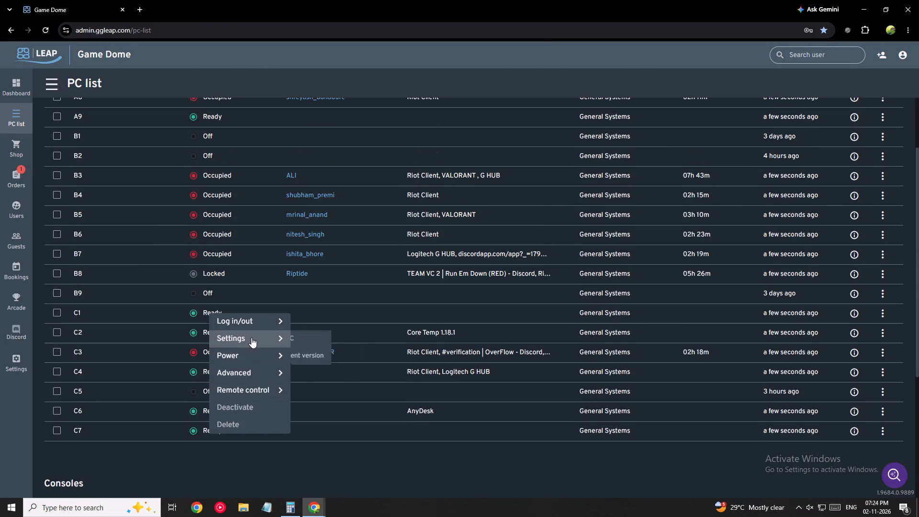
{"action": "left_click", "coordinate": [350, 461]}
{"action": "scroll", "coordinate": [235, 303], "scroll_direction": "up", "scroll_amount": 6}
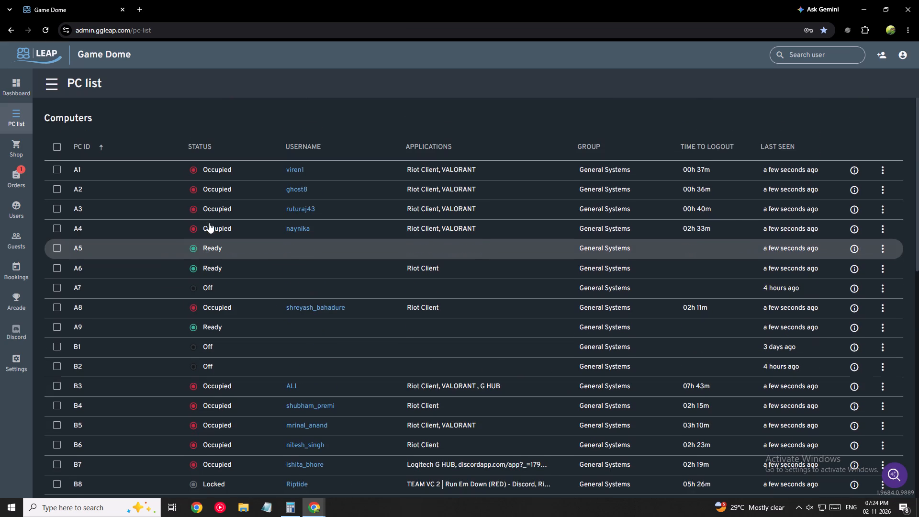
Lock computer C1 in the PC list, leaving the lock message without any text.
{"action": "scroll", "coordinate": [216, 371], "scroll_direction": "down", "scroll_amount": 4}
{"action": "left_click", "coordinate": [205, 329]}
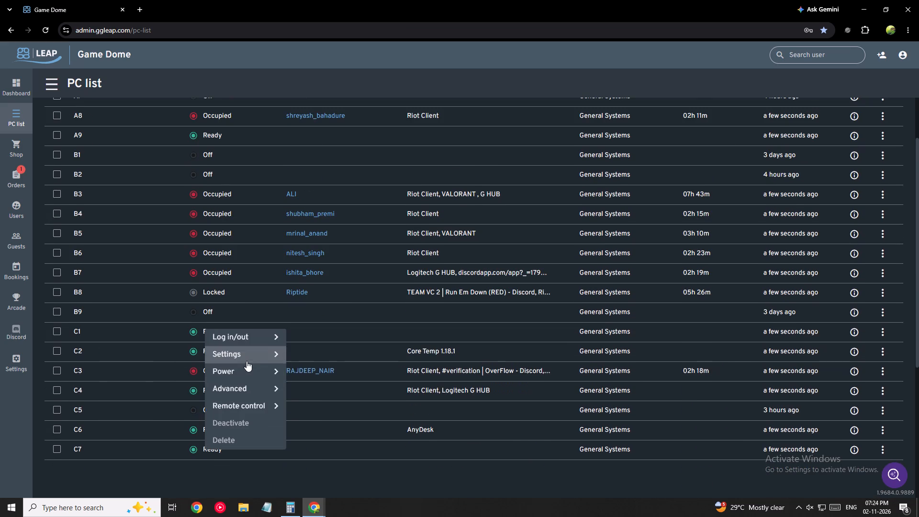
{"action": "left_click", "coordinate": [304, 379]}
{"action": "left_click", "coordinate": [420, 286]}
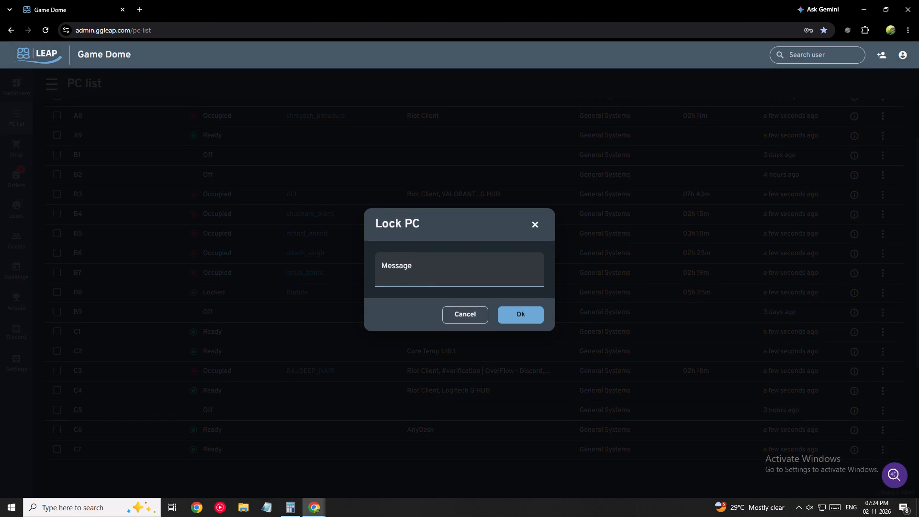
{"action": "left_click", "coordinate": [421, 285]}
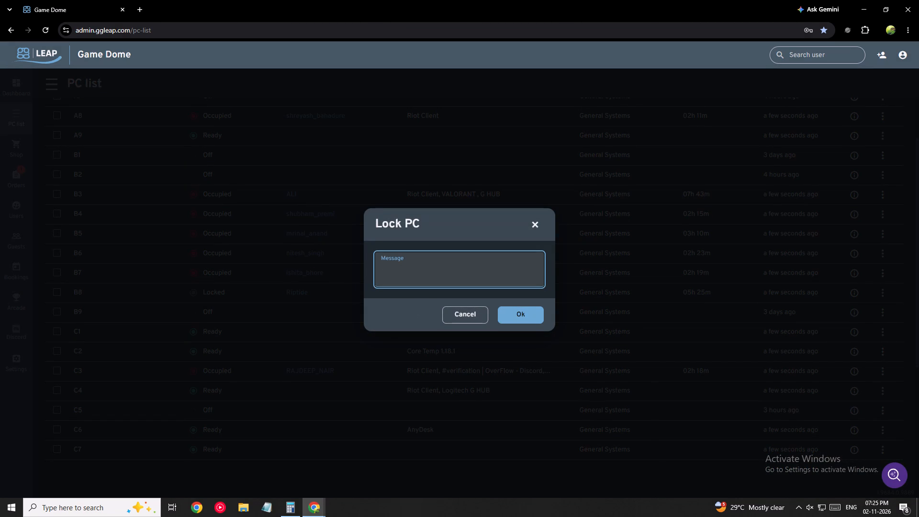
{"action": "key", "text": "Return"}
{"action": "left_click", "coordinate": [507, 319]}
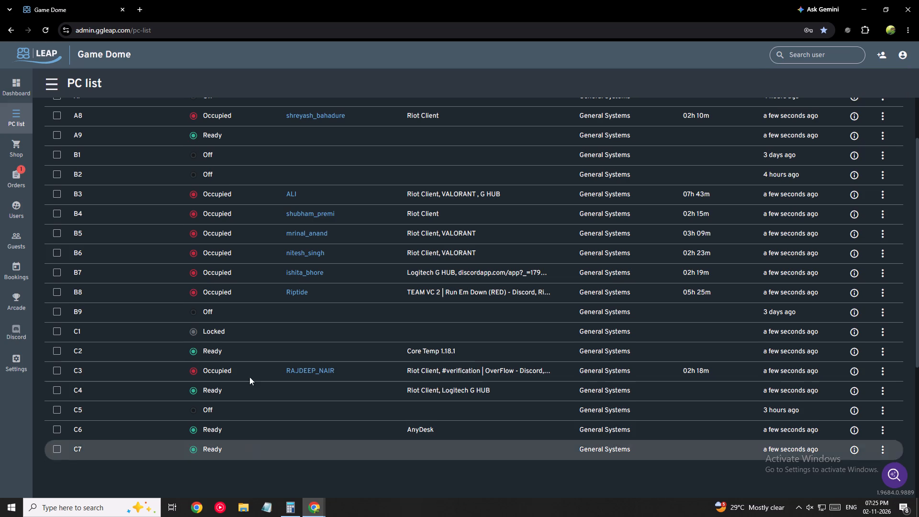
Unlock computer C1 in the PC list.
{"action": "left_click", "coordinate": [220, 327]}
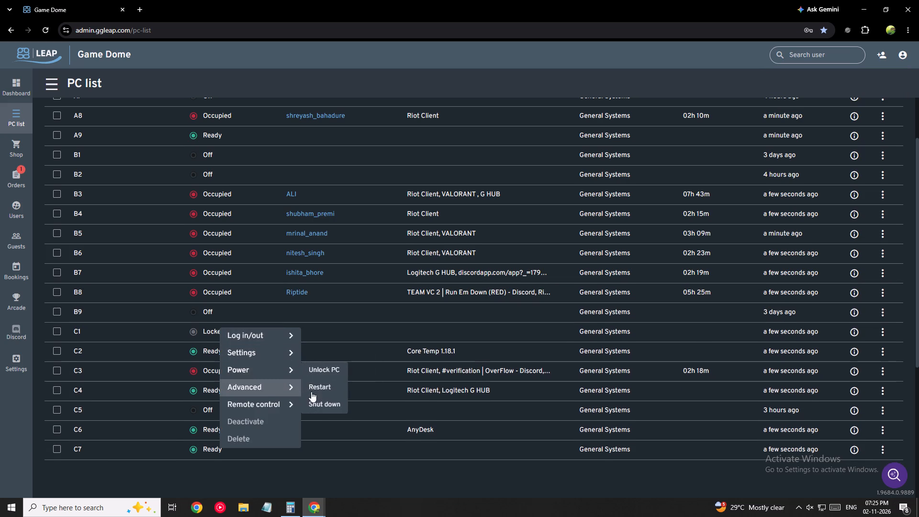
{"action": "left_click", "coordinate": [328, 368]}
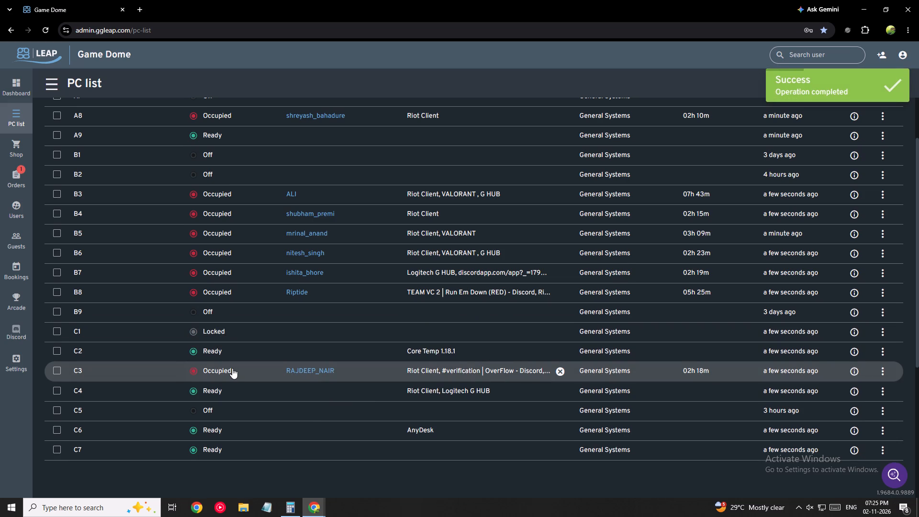
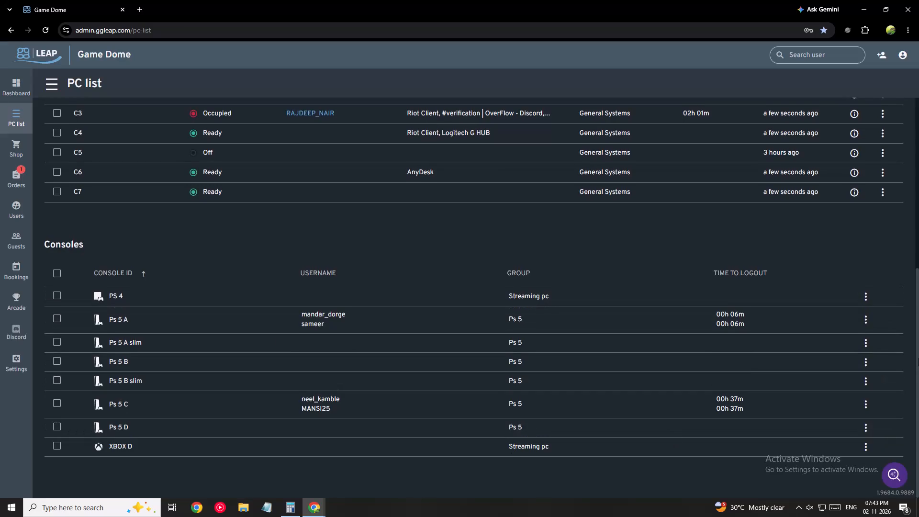
Log both users out of the Ps 5 A console in the Consoles list.
{"action": "left_click", "coordinate": [862, 319]}
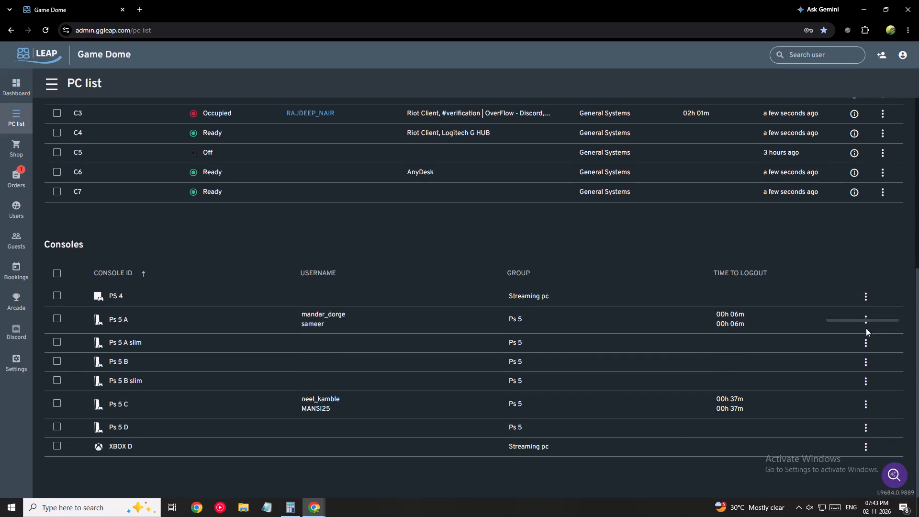
{"action": "left_click", "coordinate": [870, 338]}
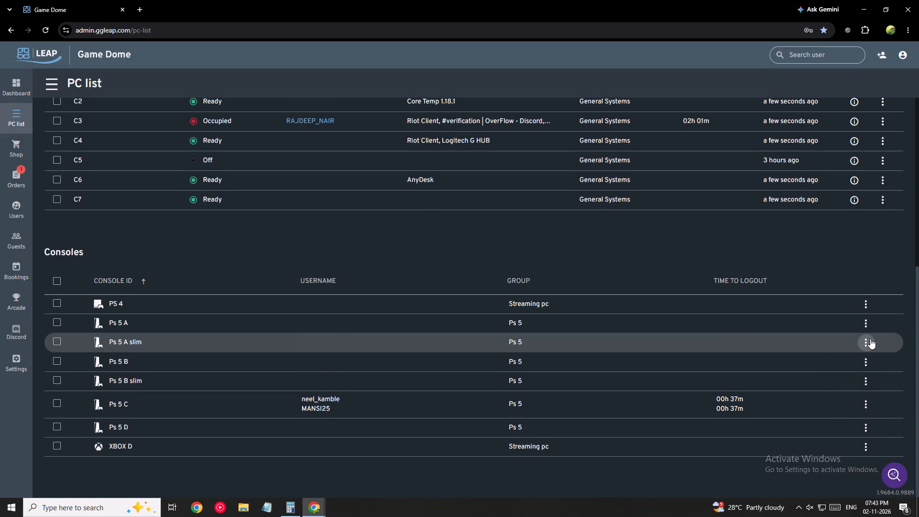
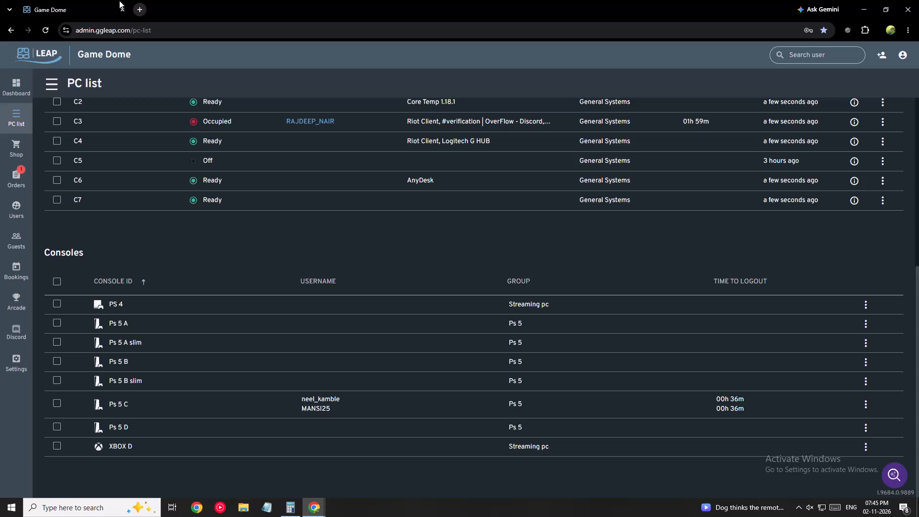
Open beardo.in in a new browser tab and go to the Buy 2 Get 3 Free sale collection.
{"action": "left_click", "coordinate": [142, 7]}
{"action": "type", "text": "beardo"}
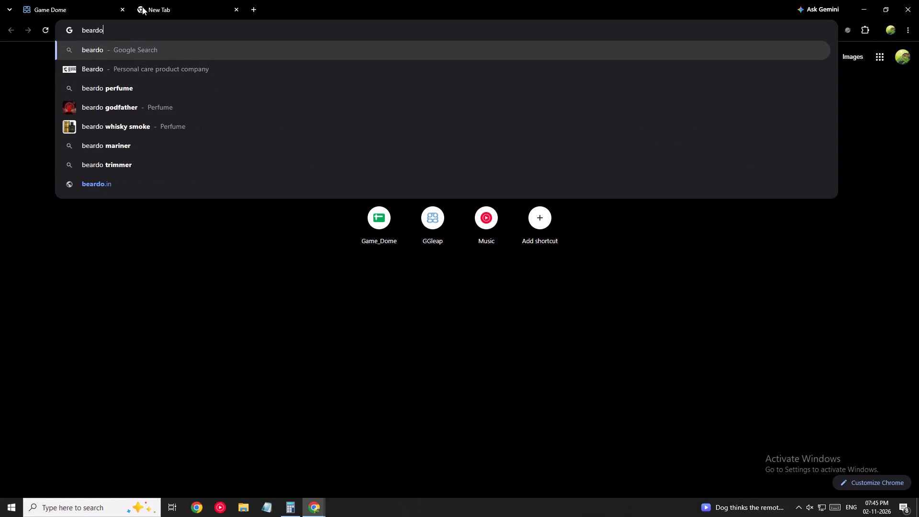
{"action": "type", "text": ".in"}
{"action": "key", "text": "Return"}
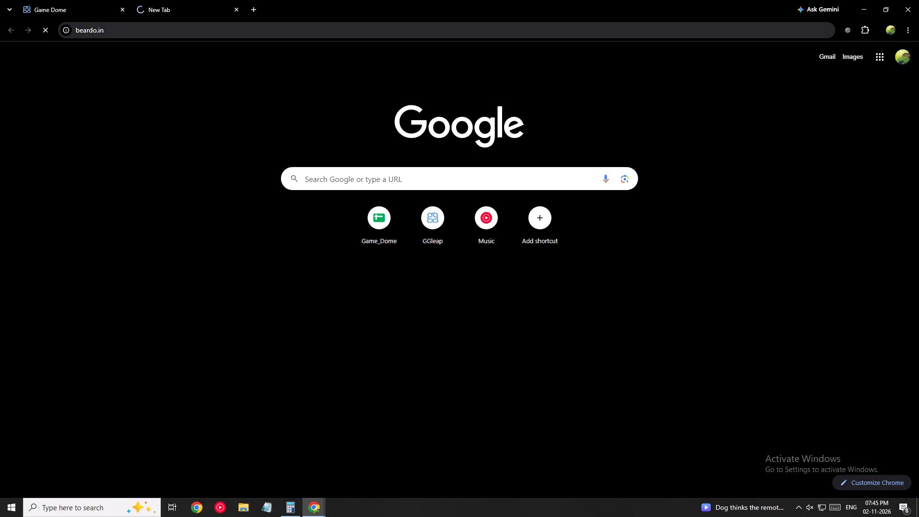
{"action": "left_click", "coordinate": [599, 277]}
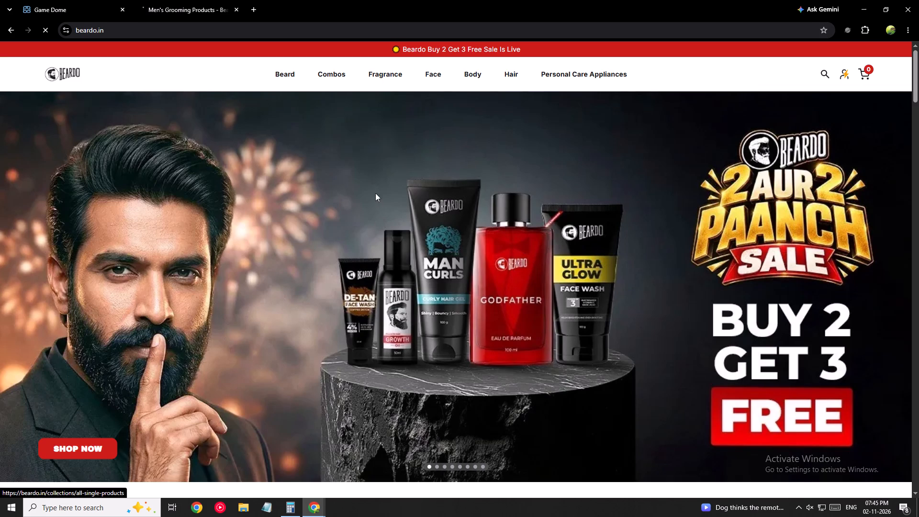
Add the Mariner Perfume EDP (100ml) from the sale collection to the cart.
{"action": "scroll", "coordinate": [451, 293], "scroll_direction": "down", "scroll_amount": 2}
{"action": "scroll", "coordinate": [450, 296], "scroll_direction": "up", "scroll_amount": 1}
{"action": "scroll", "coordinate": [448, 297], "scroll_direction": "down", "scroll_amount": 9}
{"action": "scroll", "coordinate": [409, 300], "scroll_direction": "up", "scroll_amount": 1}
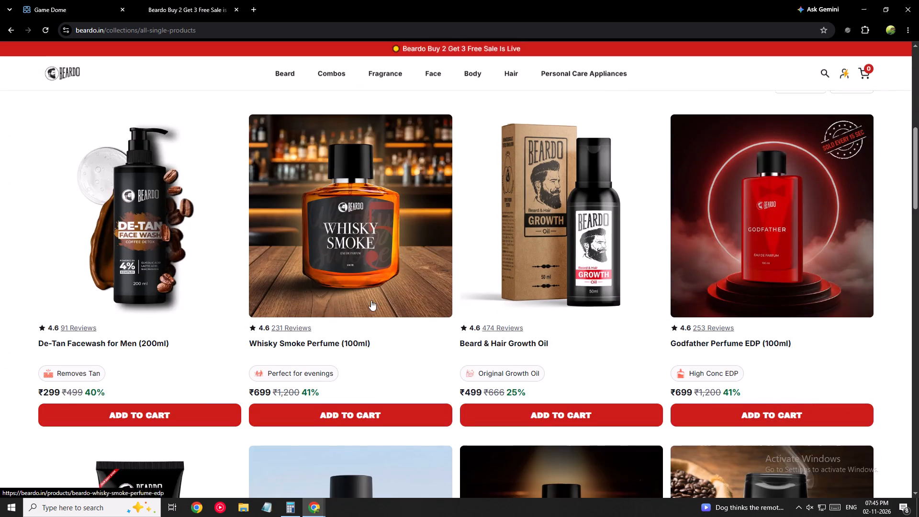
{"action": "scroll", "coordinate": [236, 304], "scroll_direction": "down", "scroll_amount": 4}
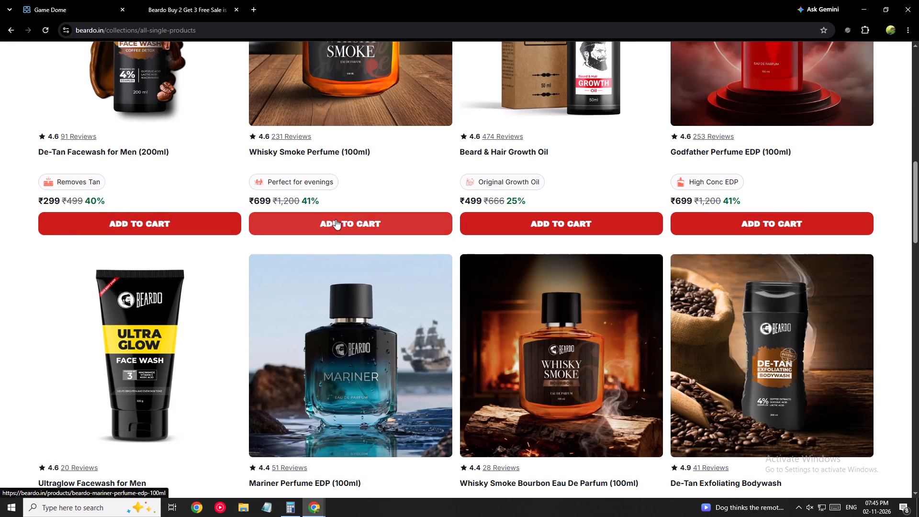
{"action": "scroll", "coordinate": [310, 414], "scroll_direction": "down", "scroll_amount": 2}
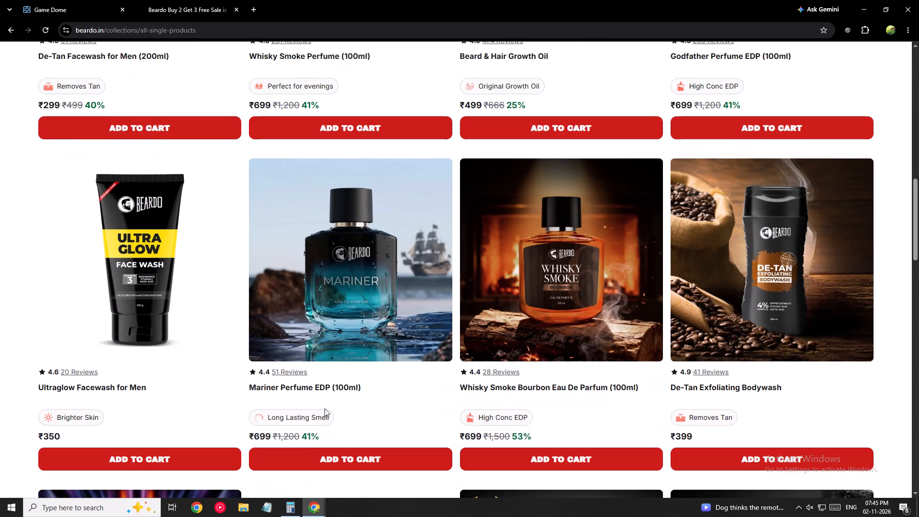
{"action": "left_click", "coordinate": [367, 457]}
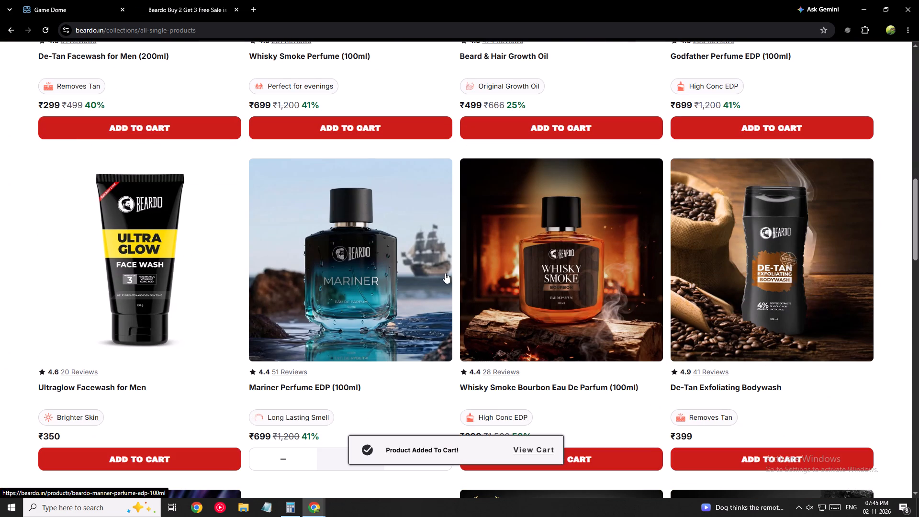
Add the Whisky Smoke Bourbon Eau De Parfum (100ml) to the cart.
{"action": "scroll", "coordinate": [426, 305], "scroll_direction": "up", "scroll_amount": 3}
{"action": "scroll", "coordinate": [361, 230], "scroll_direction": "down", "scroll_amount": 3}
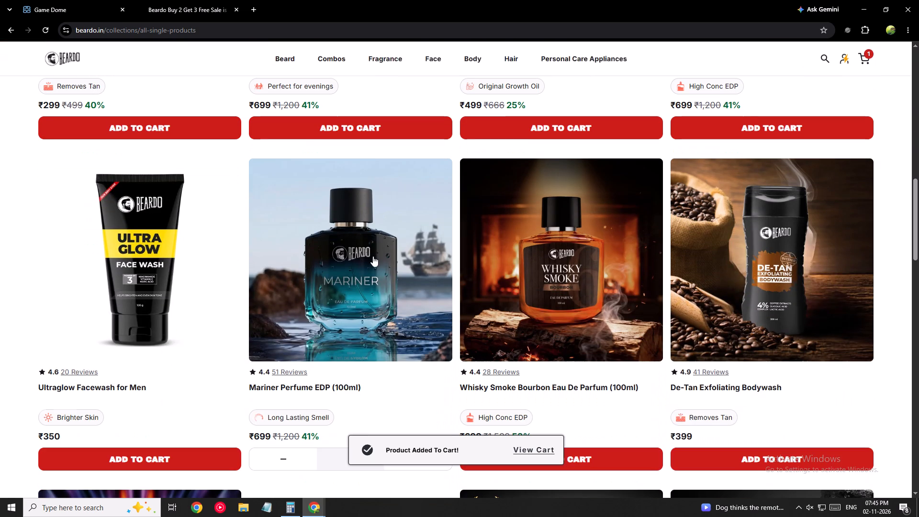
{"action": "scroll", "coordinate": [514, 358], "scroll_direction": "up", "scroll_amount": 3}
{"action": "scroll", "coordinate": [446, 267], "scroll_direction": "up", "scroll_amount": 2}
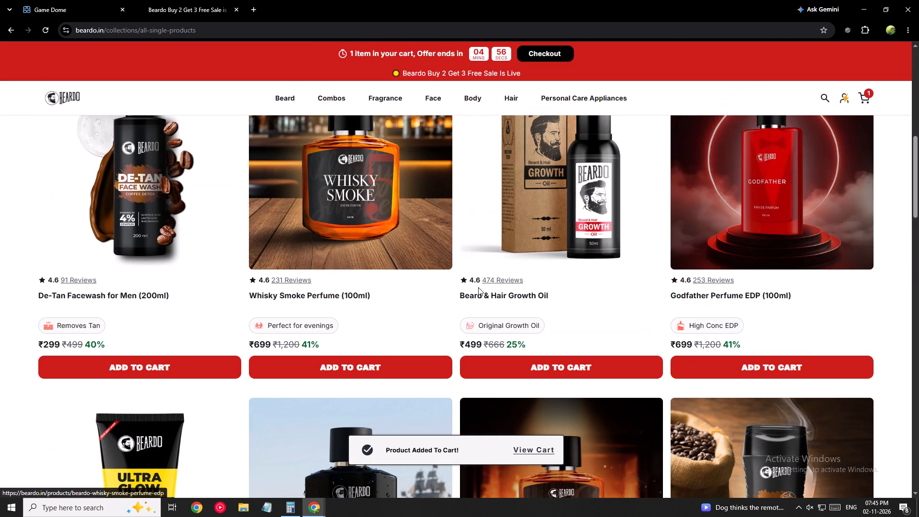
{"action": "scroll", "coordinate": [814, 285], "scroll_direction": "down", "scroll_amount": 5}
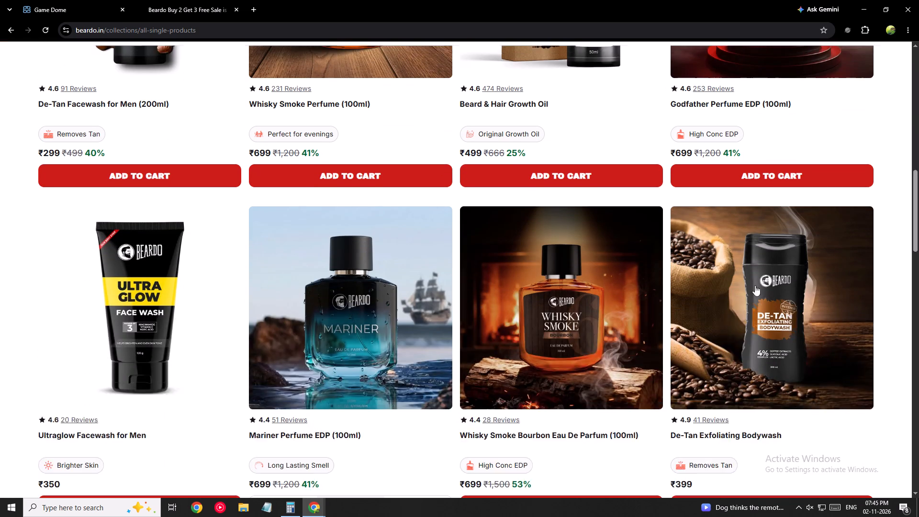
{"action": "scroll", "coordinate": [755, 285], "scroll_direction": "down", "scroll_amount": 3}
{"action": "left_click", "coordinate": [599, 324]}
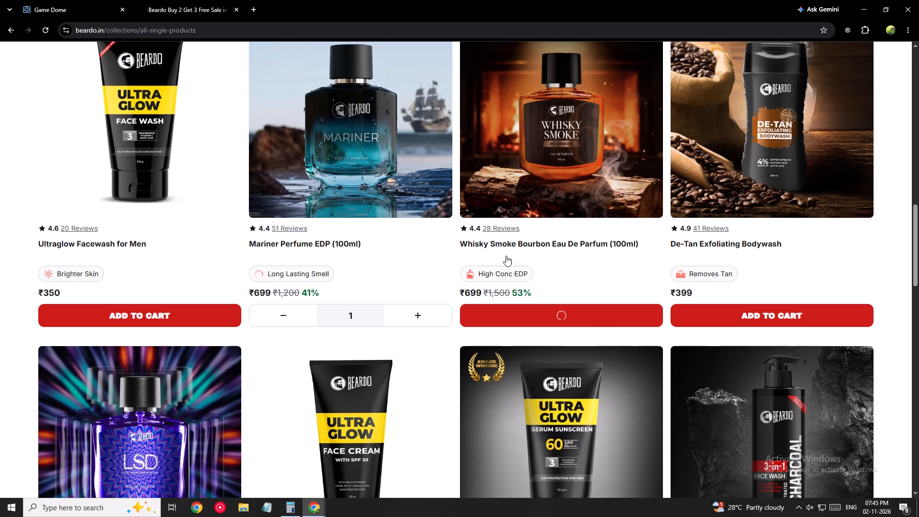
Add the De-Tan 2 in 1 Toning Serum from further down the collection to the cart.
{"action": "scroll", "coordinate": [282, 270], "scroll_direction": "down", "scroll_amount": 1}
{"action": "scroll", "coordinate": [241, 286], "scroll_direction": "up", "scroll_amount": 1}
{"action": "scroll", "coordinate": [240, 285], "scroll_direction": "down", "scroll_amount": 1}
{"action": "scroll", "coordinate": [240, 285], "scroll_direction": "up", "scroll_amount": 4}
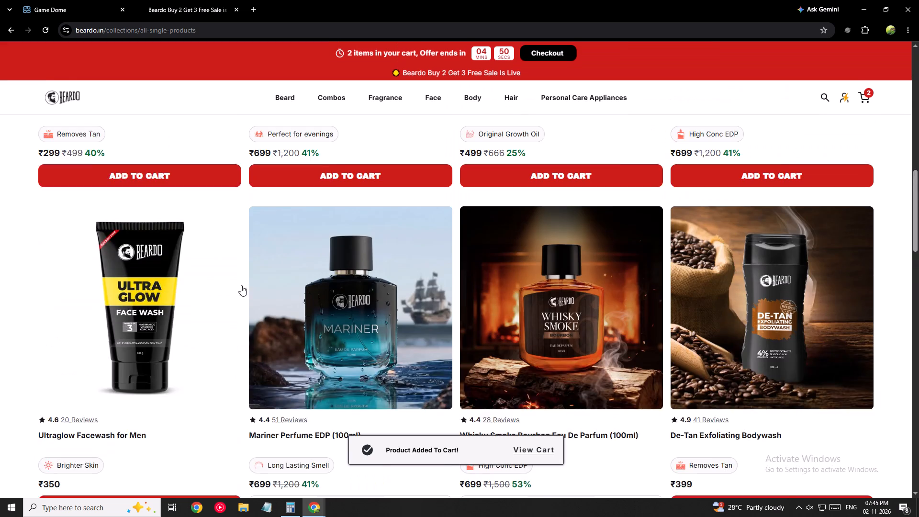
{"action": "scroll", "coordinate": [241, 285], "scroll_direction": "up", "scroll_amount": 4}
{"action": "scroll", "coordinate": [177, 283], "scroll_direction": "down", "scroll_amount": 4}
{"action": "scroll", "coordinate": [331, 285], "scroll_direction": "down", "scroll_amount": 8}
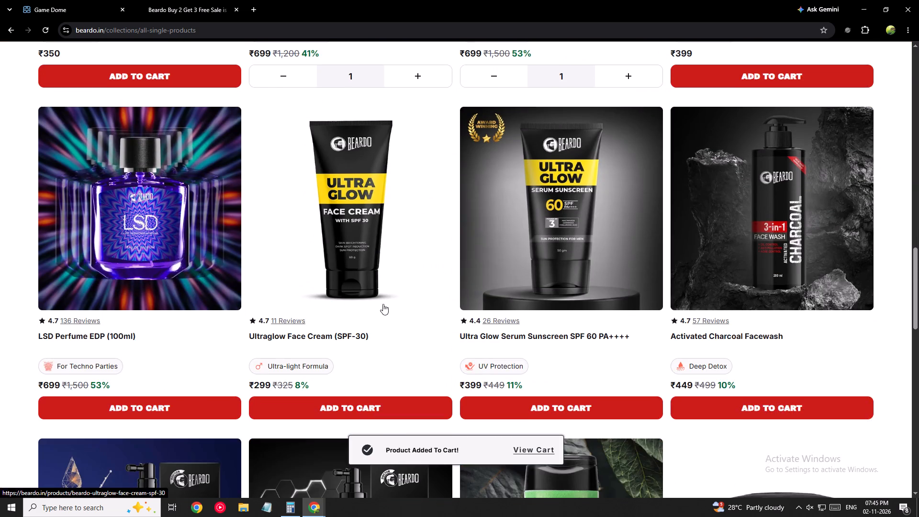
{"action": "scroll", "coordinate": [547, 340], "scroll_direction": "down", "scroll_amount": 6}
{"action": "scroll", "coordinate": [382, 360], "scroll_direction": "down", "scroll_amount": 8}
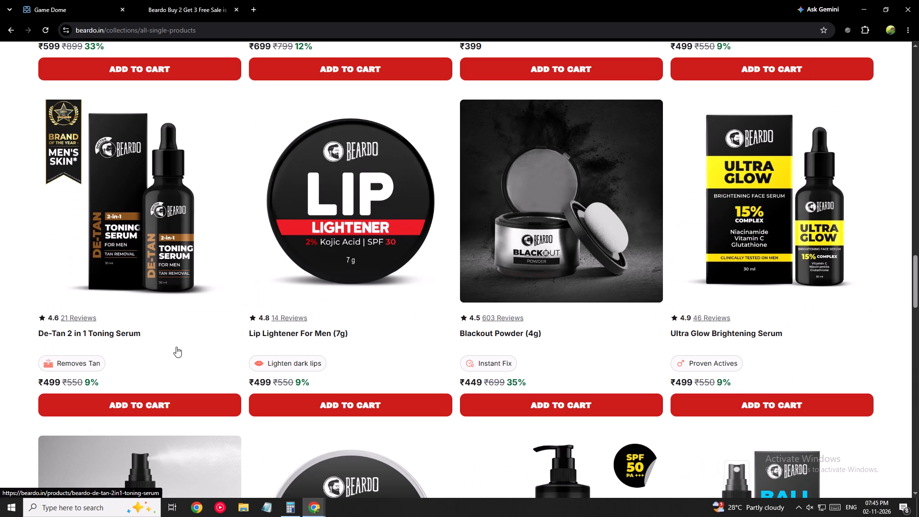
{"action": "left_click", "coordinate": [117, 418]}
{"action": "left_click", "coordinate": [139, 406]}
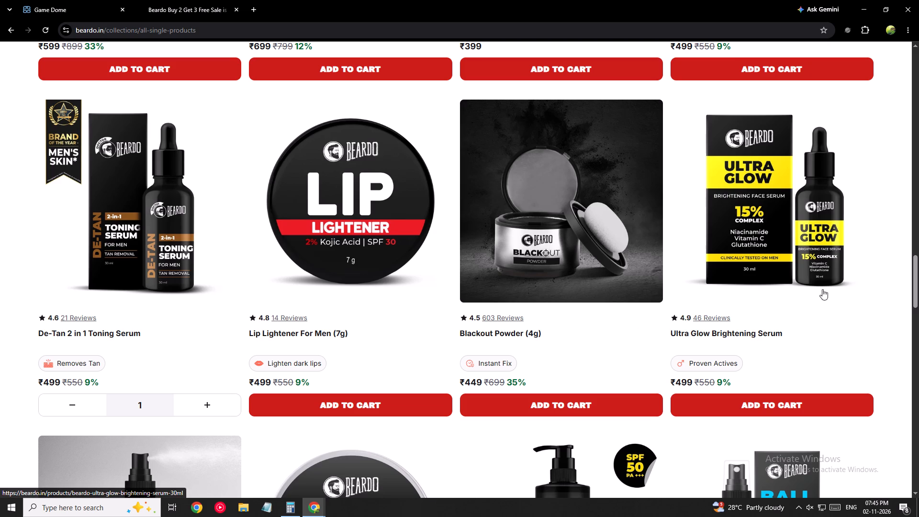
Browse the sale products listed below the De-Tan 2 in 1 Toning Serum, checking items and prices.
{"action": "scroll", "coordinate": [324, 302], "scroll_direction": "down", "scroll_amount": 6}
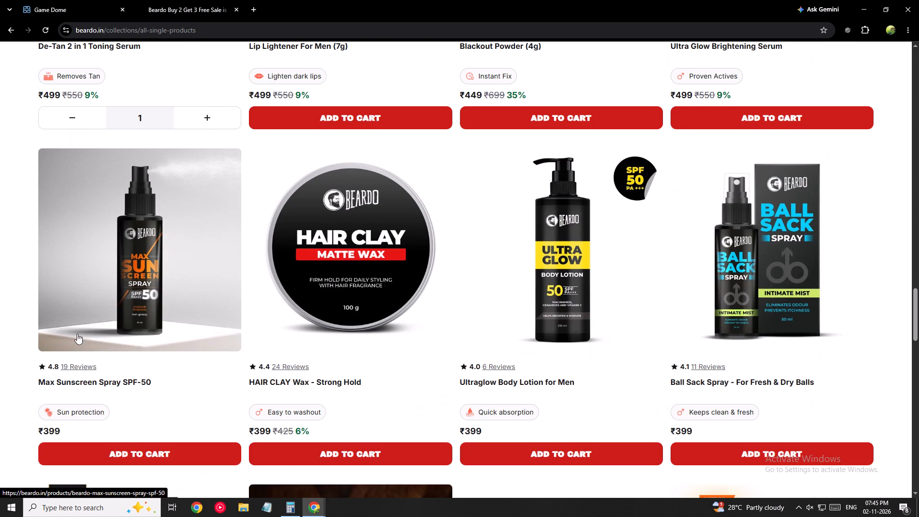
{"action": "scroll", "coordinate": [274, 364], "scroll_direction": "down", "scroll_amount": 2}
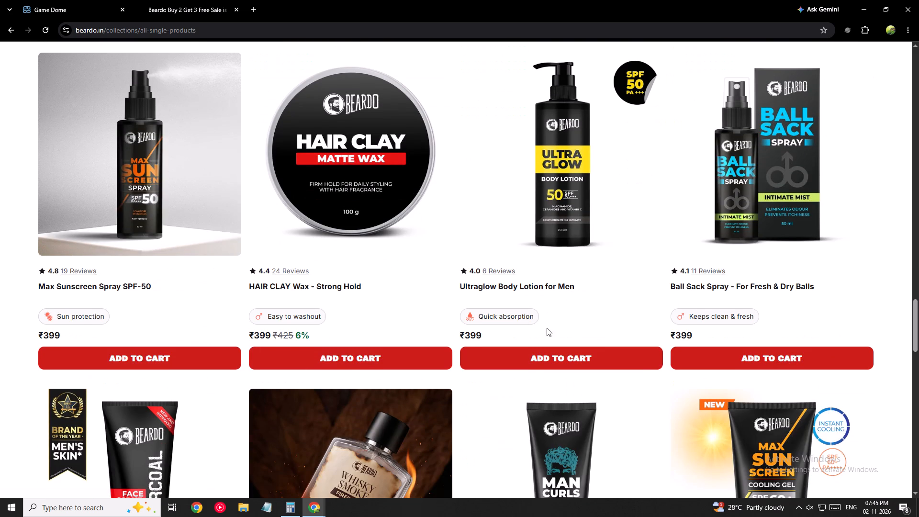
{"action": "scroll", "coordinate": [549, 328], "scroll_direction": "down", "scroll_amount": 17}
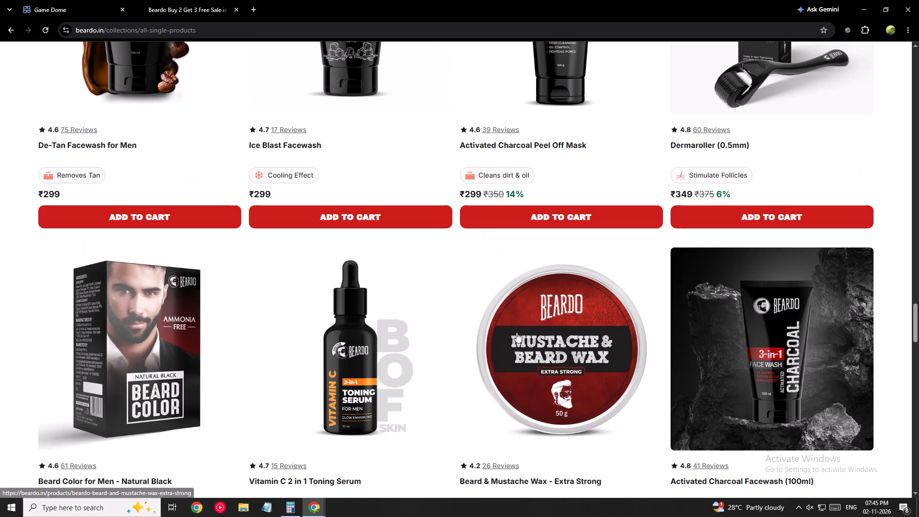
{"action": "scroll", "coordinate": [237, 351], "scroll_direction": "down", "scroll_amount": 4}
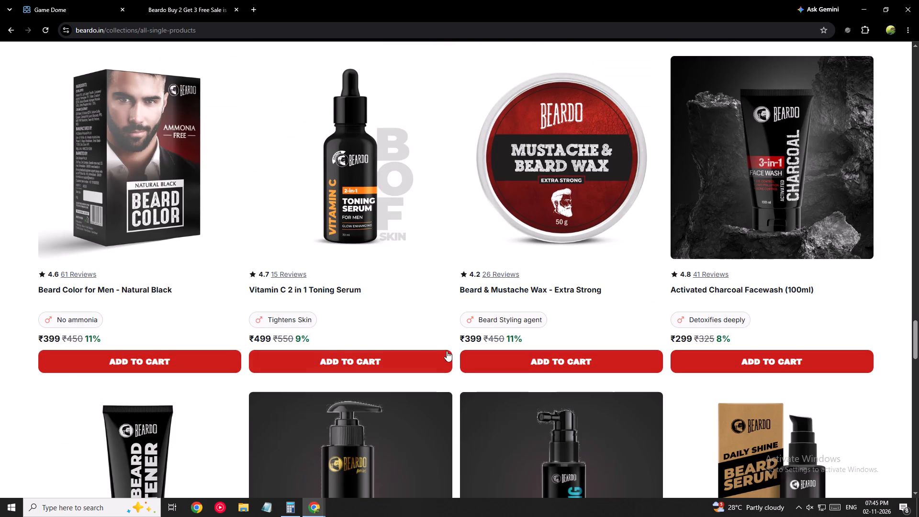
Go back up the collection and add the Ultra Glow Serum Sunscreen SPF 60 PA++++ to the cart.
{"action": "scroll", "coordinate": [412, 358], "scroll_direction": "up", "scroll_amount": 15}
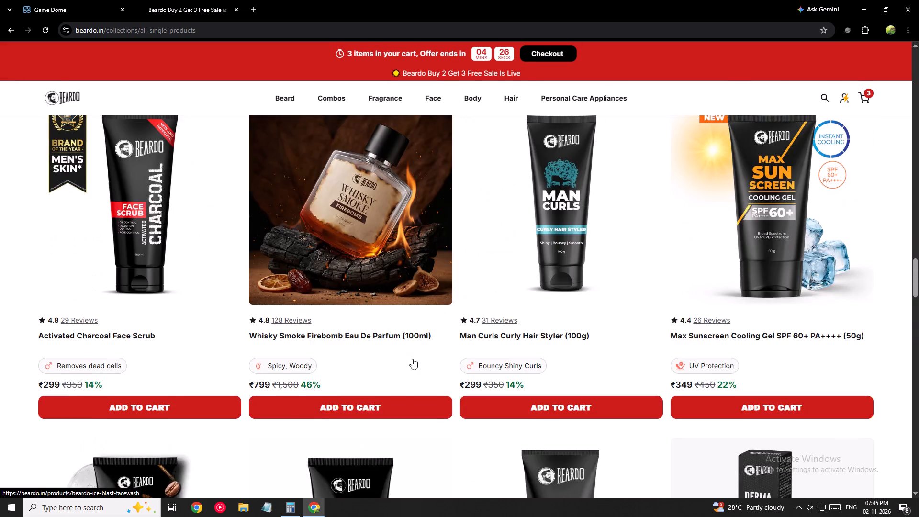
{"action": "scroll", "coordinate": [412, 359], "scroll_direction": "up", "scroll_amount": 2}
{"action": "scroll", "coordinate": [412, 359], "scroll_direction": "down", "scroll_amount": 1}
{"action": "scroll", "coordinate": [412, 359], "scroll_direction": "up", "scroll_amount": 19}
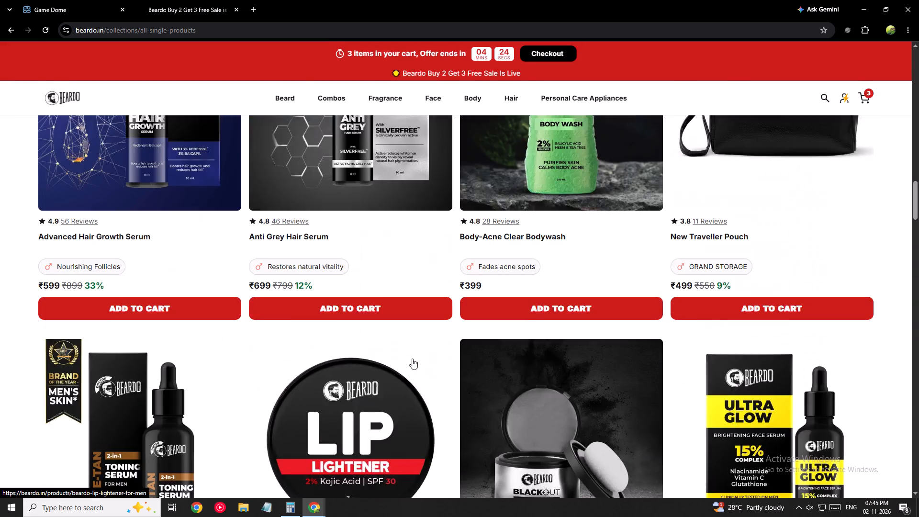
{"action": "scroll", "coordinate": [412, 359], "scroll_direction": "up", "scroll_amount": 5}
{"action": "scroll", "coordinate": [412, 359], "scroll_direction": "down", "scroll_amount": 1}
{"action": "scroll", "coordinate": [412, 359], "scroll_direction": "up", "scroll_amount": 11}
{"action": "scroll", "coordinate": [412, 359], "scroll_direction": "down", "scroll_amount": 10}
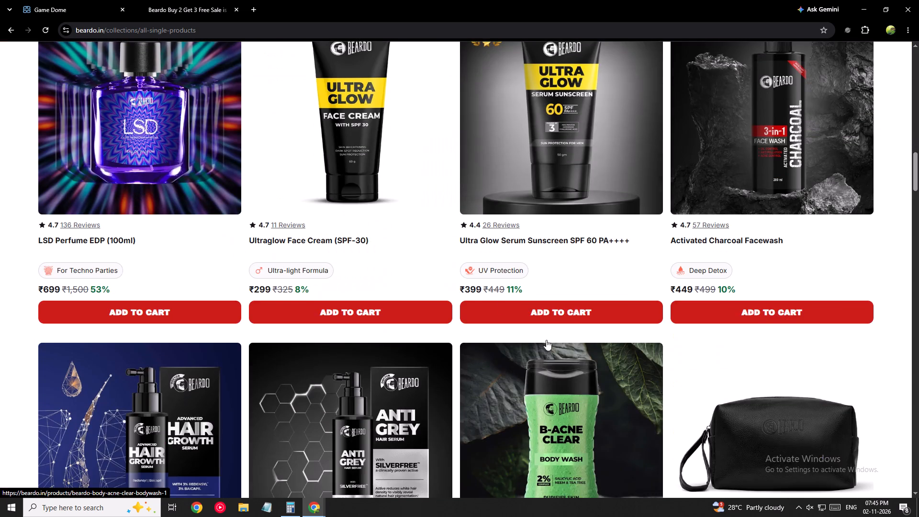
{"action": "left_click", "coordinate": [570, 265]}
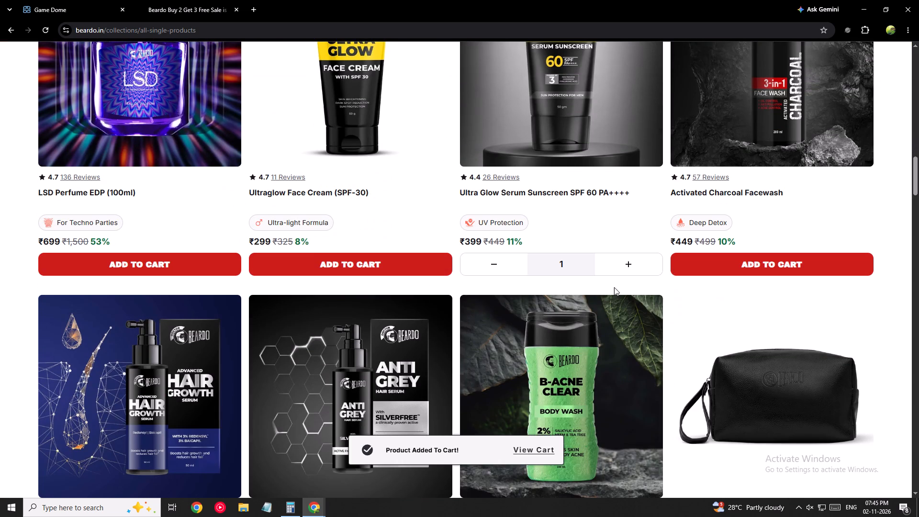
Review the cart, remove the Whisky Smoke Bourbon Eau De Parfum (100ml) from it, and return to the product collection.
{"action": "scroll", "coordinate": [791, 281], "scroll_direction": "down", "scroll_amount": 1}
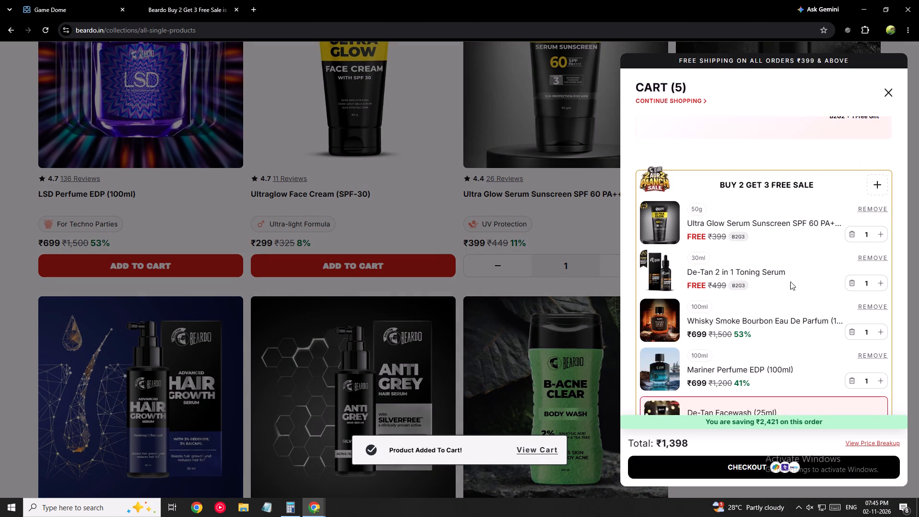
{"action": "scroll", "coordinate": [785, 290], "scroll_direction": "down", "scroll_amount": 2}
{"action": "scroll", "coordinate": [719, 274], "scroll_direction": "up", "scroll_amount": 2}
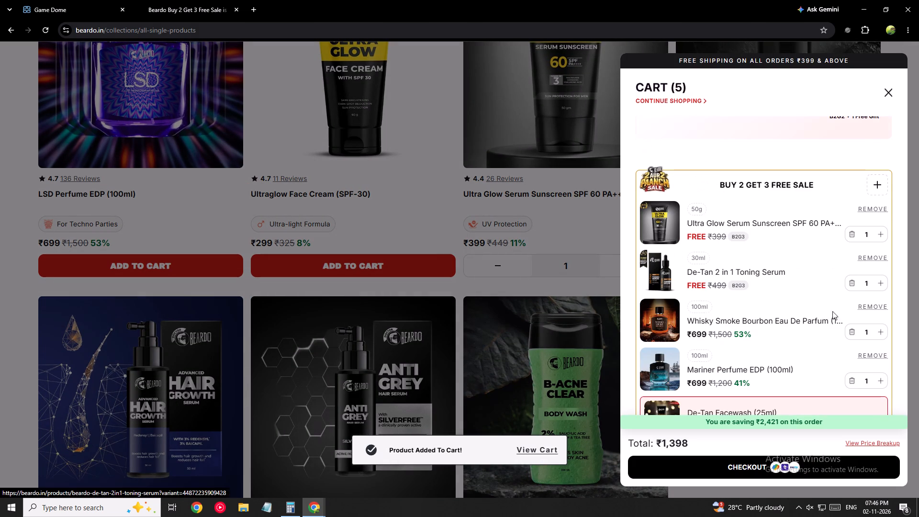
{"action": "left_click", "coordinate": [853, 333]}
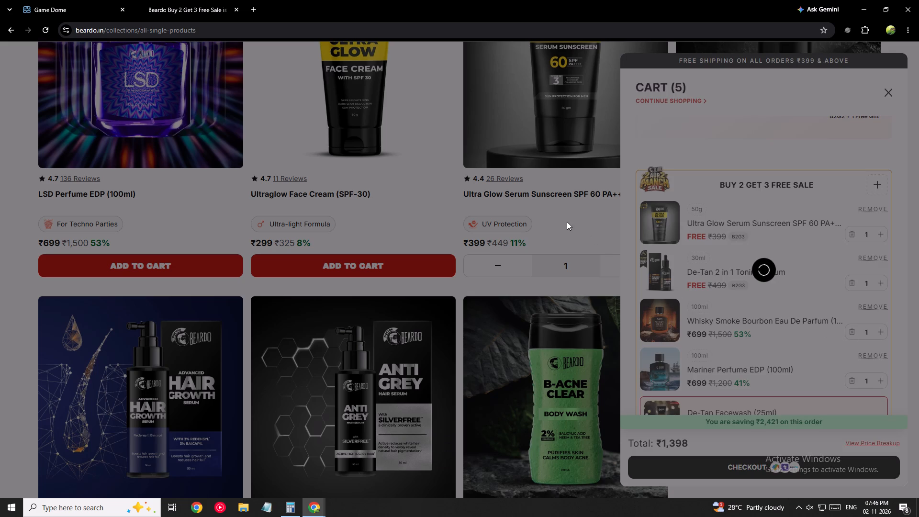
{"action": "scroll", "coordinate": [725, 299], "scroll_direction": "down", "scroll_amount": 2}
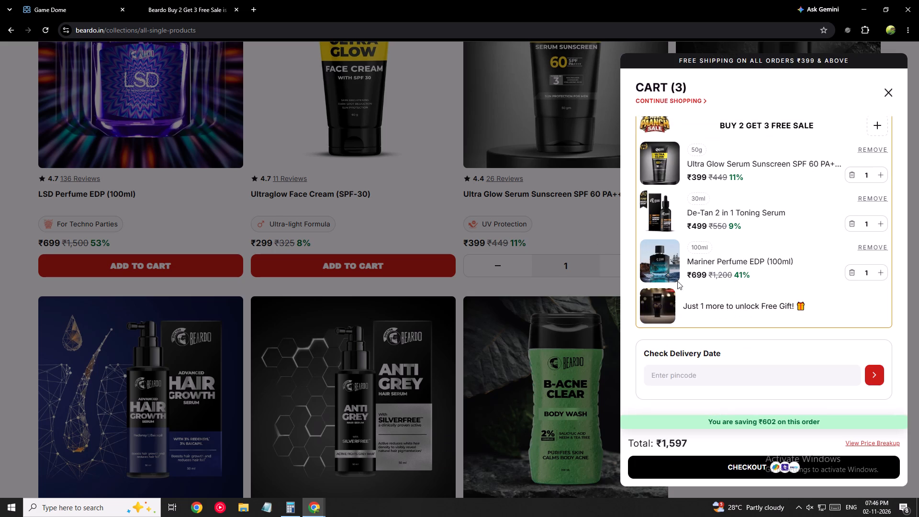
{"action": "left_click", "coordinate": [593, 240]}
Browse the rest of the sale collection down to its end, comparing products and prices for the remaining cart picks.
{"action": "scroll", "coordinate": [742, 290], "scroll_direction": "down", "scroll_amount": 2}
{"action": "scroll", "coordinate": [699, 296], "scroll_direction": "down", "scroll_amount": 4}
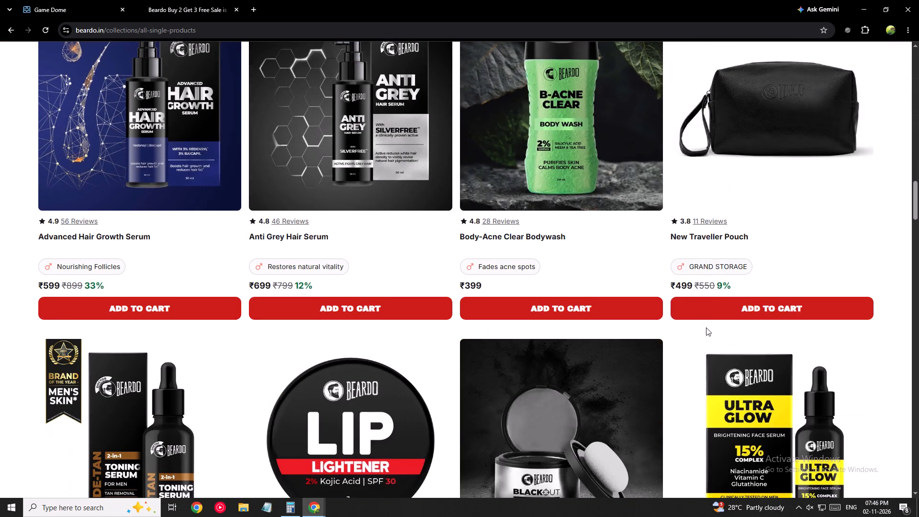
{"action": "scroll", "coordinate": [706, 327], "scroll_direction": "down", "scroll_amount": 7}
{"action": "scroll", "coordinate": [667, 277], "scroll_direction": "down", "scroll_amount": 7}
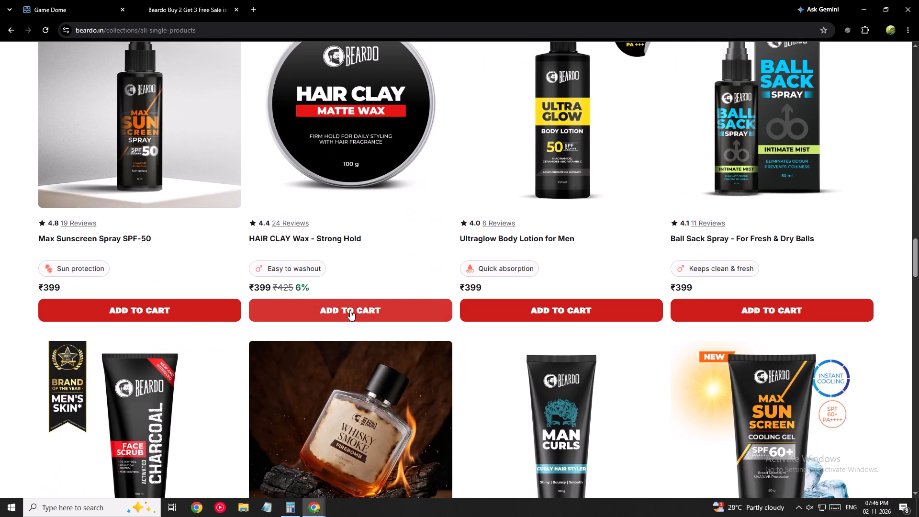
{"action": "scroll", "coordinate": [52, 307], "scroll_direction": "up", "scroll_amount": 18}
{"action": "scroll", "coordinate": [110, 335], "scroll_direction": "down", "scroll_amount": 3}
{"action": "scroll", "coordinate": [110, 335], "scroll_direction": "up", "scroll_amount": 1}
{"action": "scroll", "coordinate": [110, 335], "scroll_direction": "down", "scroll_amount": 5}
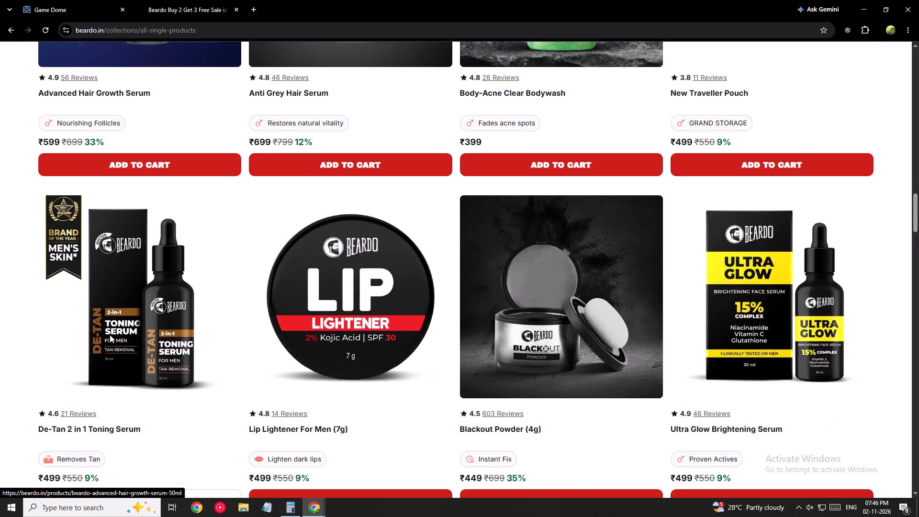
{"action": "scroll", "coordinate": [110, 335], "scroll_direction": "down", "scroll_amount": 3}
{"action": "scroll", "coordinate": [110, 335], "scroll_direction": "up", "scroll_amount": 1}
{"action": "scroll", "coordinate": [110, 335], "scroll_direction": "down", "scroll_amount": 20}
{"action": "scroll", "coordinate": [110, 335], "scroll_direction": "down", "scroll_amount": 3}
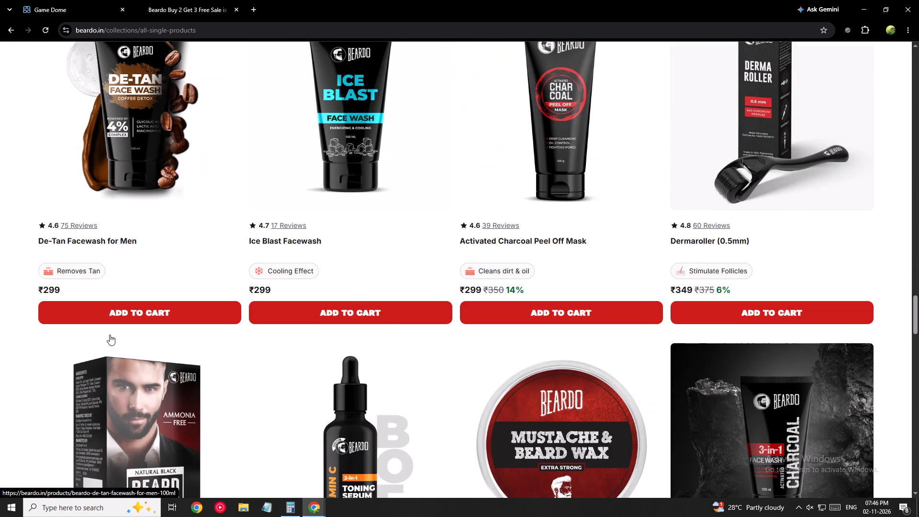
{"action": "scroll", "coordinate": [255, 273], "scroll_direction": "down", "scroll_amount": 3}
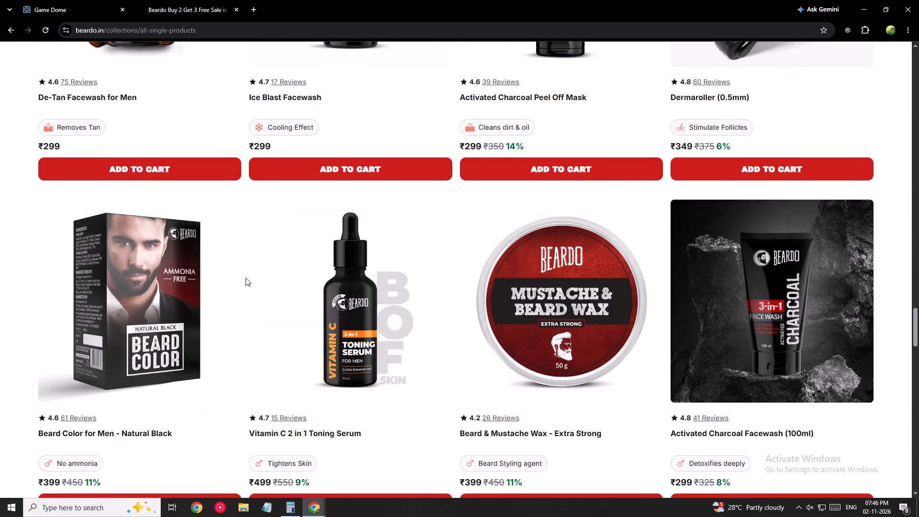
{"action": "scroll", "coordinate": [246, 278], "scroll_direction": "up", "scroll_amount": 2}
{"action": "scroll", "coordinate": [203, 232], "scroll_direction": "up", "scroll_amount": 3}
{"action": "scroll", "coordinate": [223, 277], "scroll_direction": "down", "scroll_amount": 6}
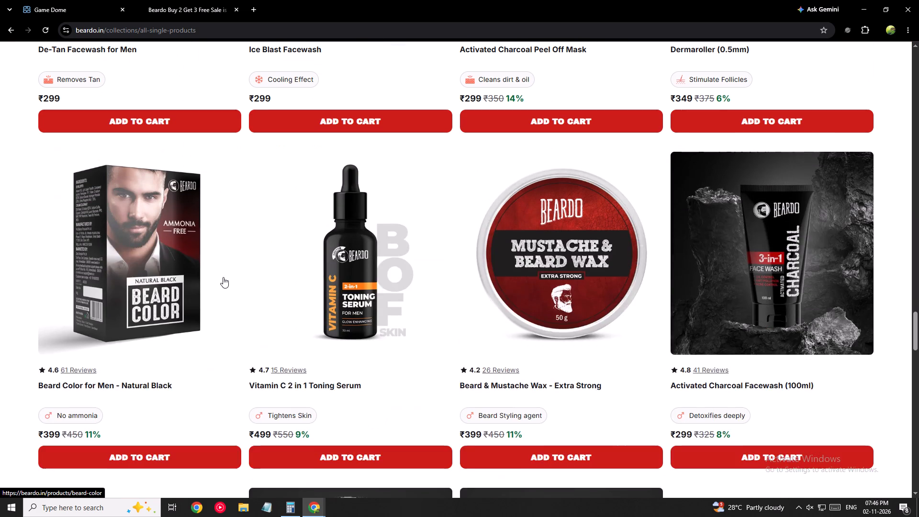
{"action": "scroll", "coordinate": [223, 277], "scroll_direction": "down", "scroll_amount": 9}
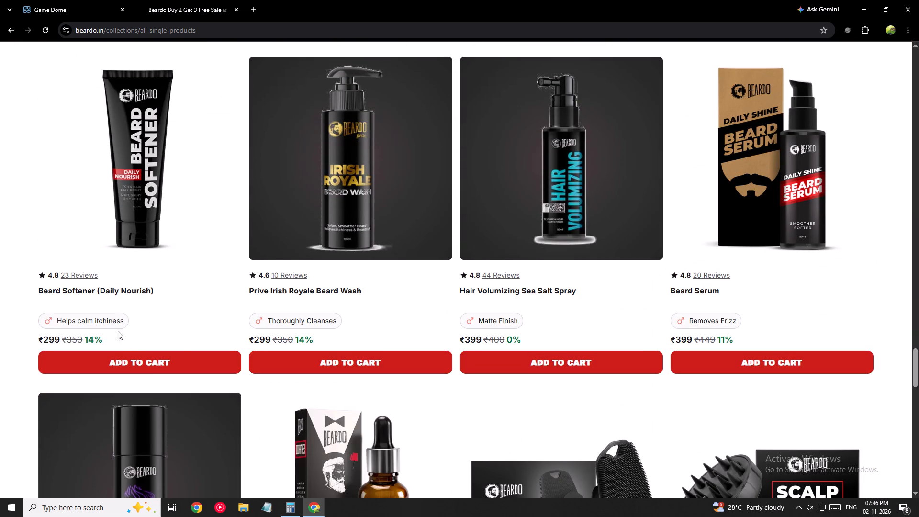
{"action": "scroll", "coordinate": [803, 285], "scroll_direction": "down", "scroll_amount": 2}
{"action": "scroll", "coordinate": [697, 268], "scroll_direction": "down", "scroll_amount": 2}
{"action": "scroll", "coordinate": [440, 291], "scroll_direction": "down", "scroll_amount": 3}
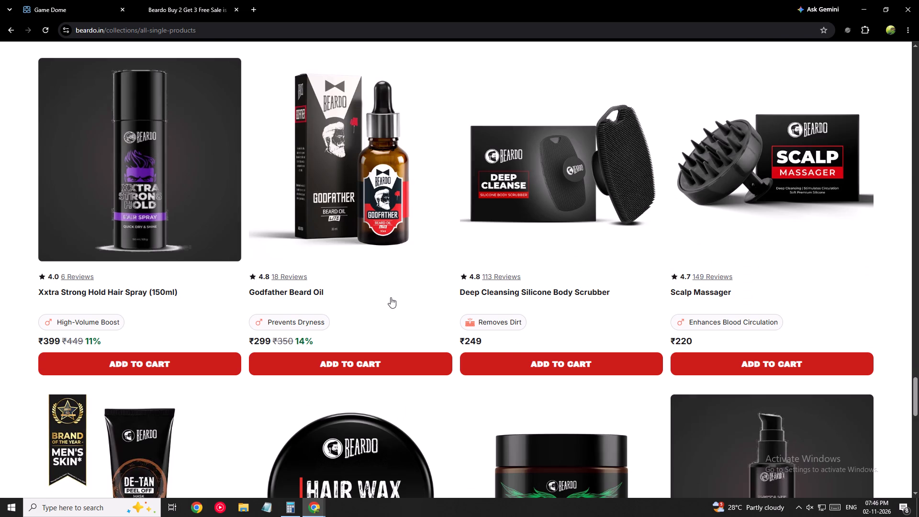
{"action": "scroll", "coordinate": [314, 301], "scroll_direction": "down", "scroll_amount": 2}
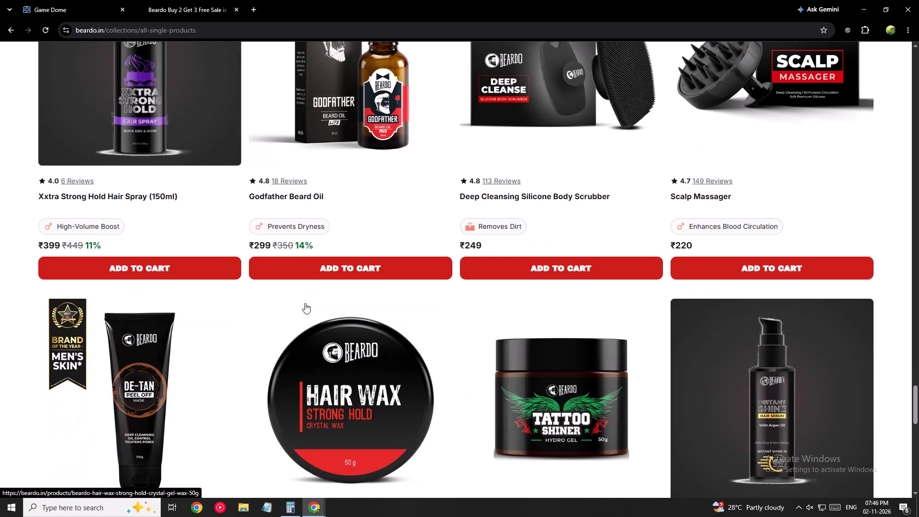
{"action": "scroll", "coordinate": [335, 347], "scroll_direction": "down", "scroll_amount": 6}
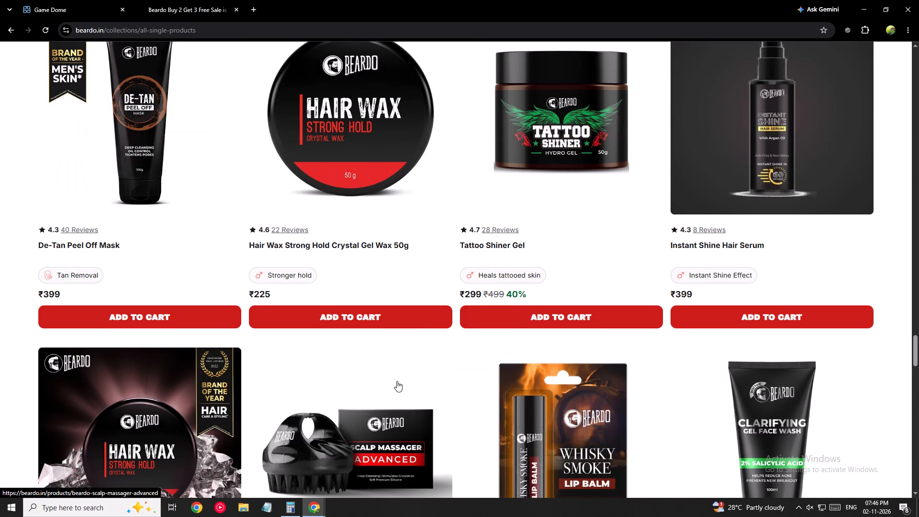
{"action": "scroll", "coordinate": [562, 361], "scroll_direction": "down", "scroll_amount": 4}
{"action": "scroll", "coordinate": [483, 354], "scroll_direction": "down", "scroll_amount": 3}
{"action": "scroll", "coordinate": [311, 273], "scroll_direction": "down", "scroll_amount": 3}
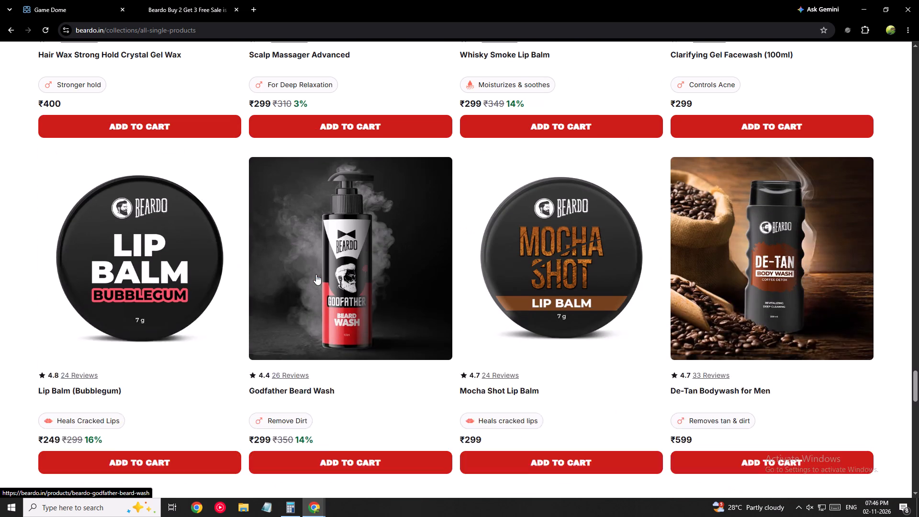
{"action": "scroll", "coordinate": [316, 274], "scroll_direction": "down", "scroll_amount": 5}
{"action": "scroll", "coordinate": [722, 228], "scroll_direction": "down", "scroll_amount": 3}
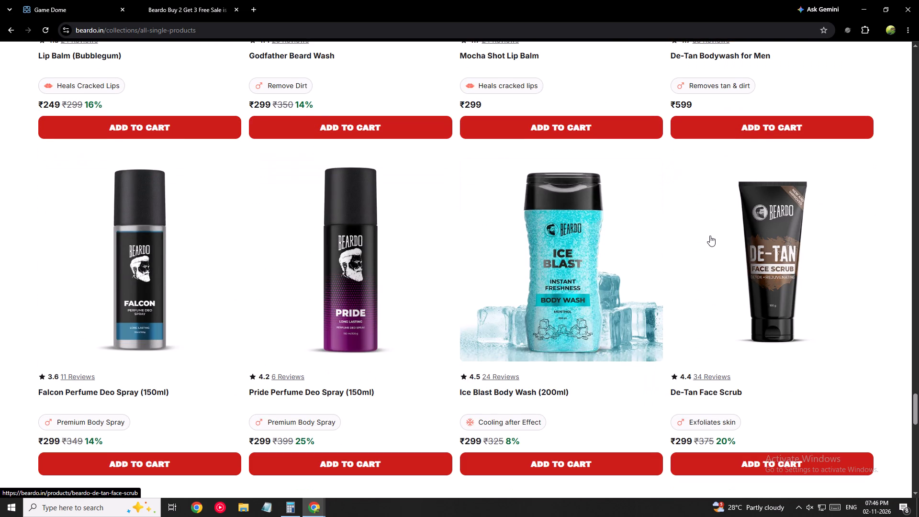
{"action": "scroll", "coordinate": [710, 236], "scroll_direction": "down", "scroll_amount": 3}
{"action": "scroll", "coordinate": [624, 267], "scroll_direction": "down", "scroll_amount": 3}
{"action": "scroll", "coordinate": [308, 274], "scroll_direction": "down", "scroll_amount": 3}
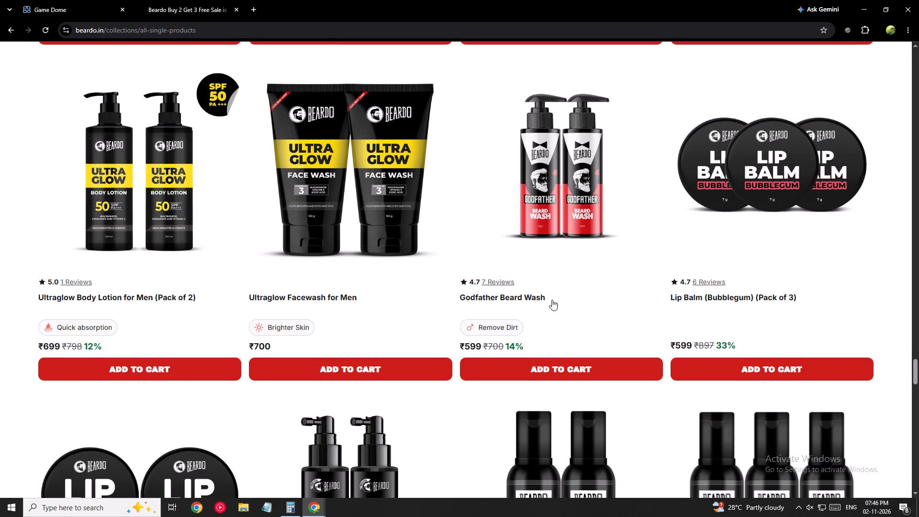
{"action": "scroll", "coordinate": [670, 294], "scroll_direction": "down", "scroll_amount": 17}
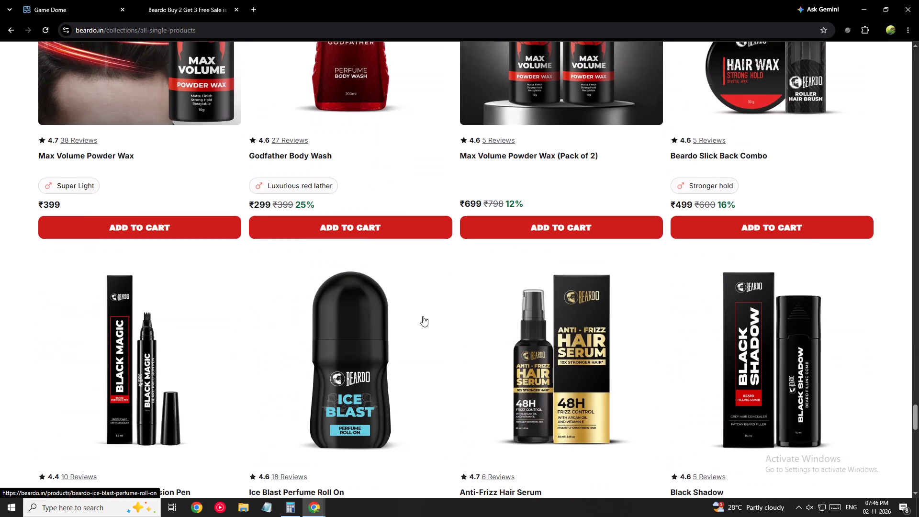
{"action": "scroll", "coordinate": [341, 298], "scroll_direction": "down", "scroll_amount": 12}
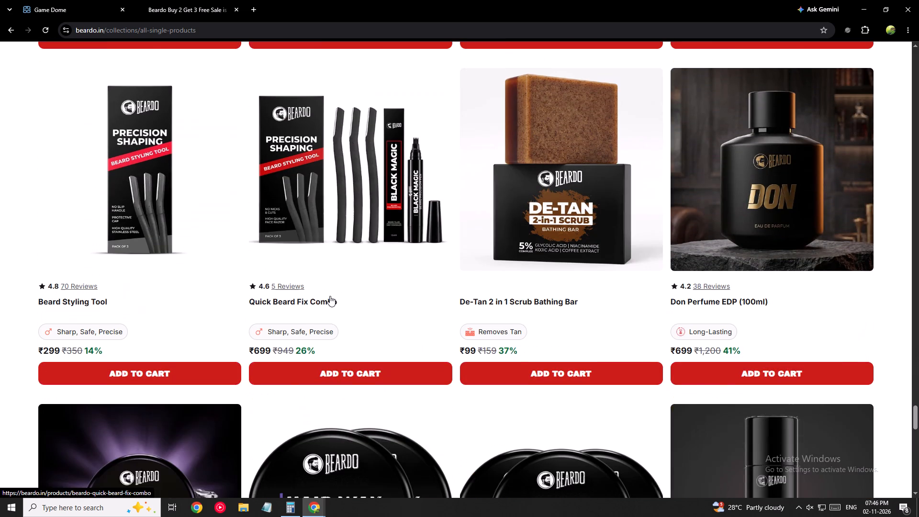
{"action": "scroll", "coordinate": [330, 296], "scroll_direction": "down", "scroll_amount": 17}
Go back up through the collection and add the ₹700 Ultraglow Facewash for Men twin pack to the cart.
{"action": "scroll", "coordinate": [232, 318], "scroll_direction": "up", "scroll_amount": 2}
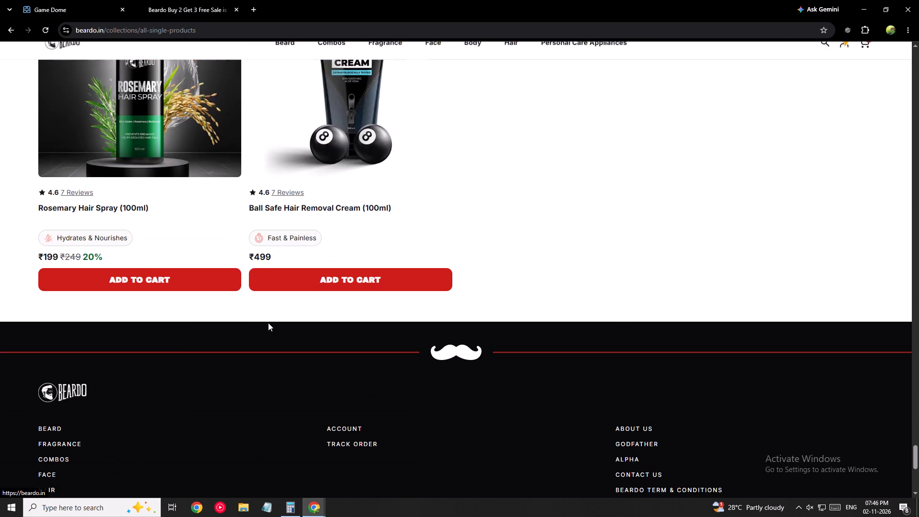
{"action": "scroll", "coordinate": [309, 314], "scroll_direction": "up", "scroll_amount": 2}
{"action": "scroll", "coordinate": [357, 298], "scroll_direction": "up", "scroll_amount": 4}
{"action": "scroll", "coordinate": [719, 270], "scroll_direction": "up", "scroll_amount": 2}
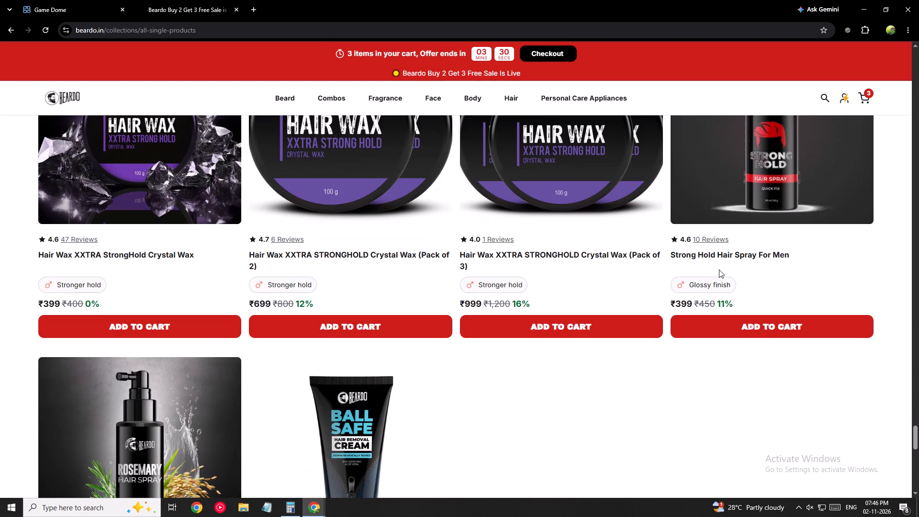
{"action": "scroll", "coordinate": [619, 271], "scroll_direction": "up", "scroll_amount": 3}
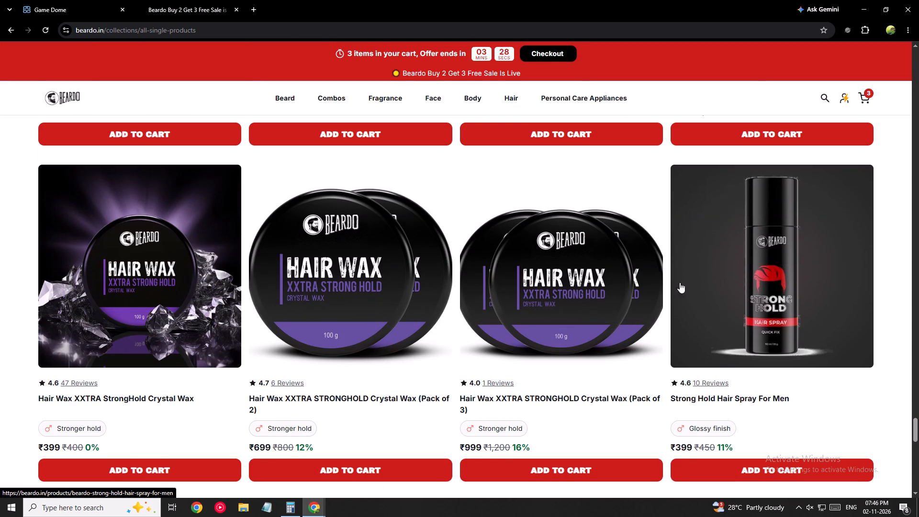
{"action": "scroll", "coordinate": [559, 268], "scroll_direction": "up", "scroll_amount": 2}
{"action": "scroll", "coordinate": [639, 266], "scroll_direction": "up", "scroll_amount": 3}
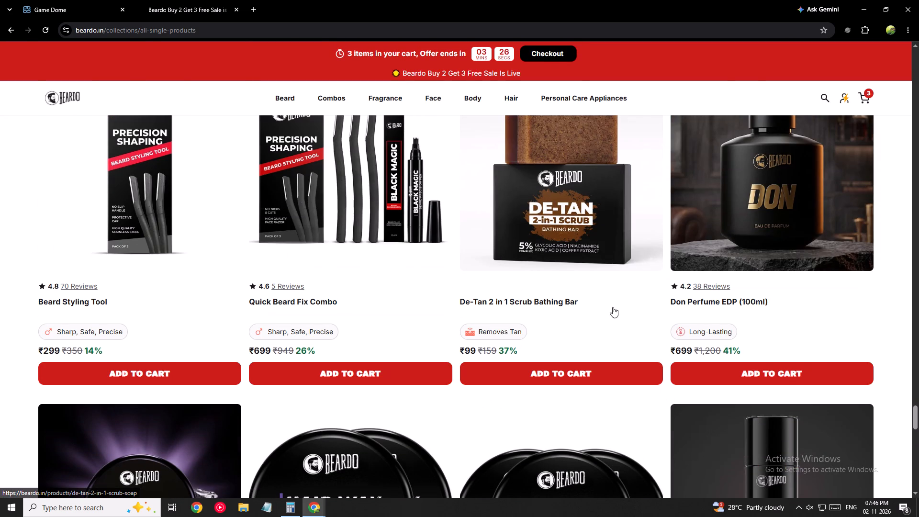
{"action": "scroll", "coordinate": [635, 308], "scroll_direction": "up", "scroll_amount": 2}
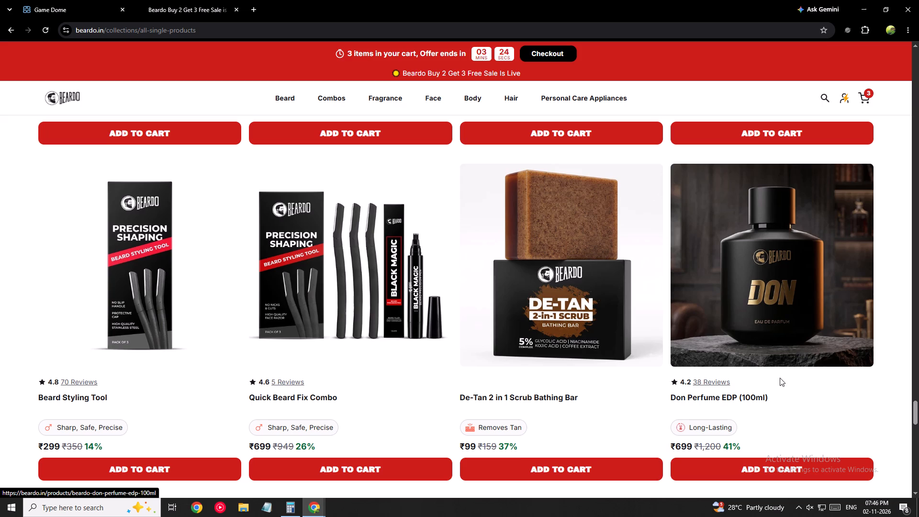
{"action": "scroll", "coordinate": [692, 379], "scroll_direction": "down", "scroll_amount": 1}
{"action": "scroll", "coordinate": [692, 379], "scroll_direction": "up", "scroll_amount": 7}
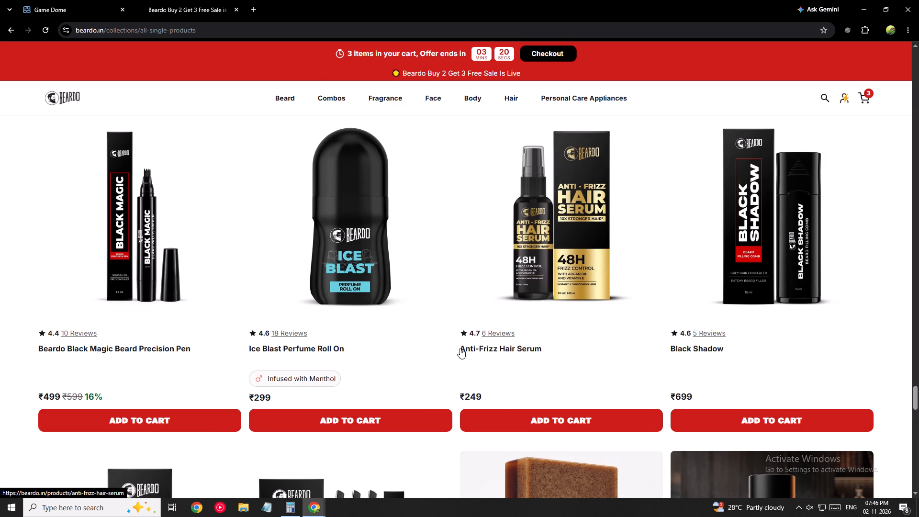
{"action": "scroll", "coordinate": [461, 339], "scroll_direction": "up", "scroll_amount": 8}
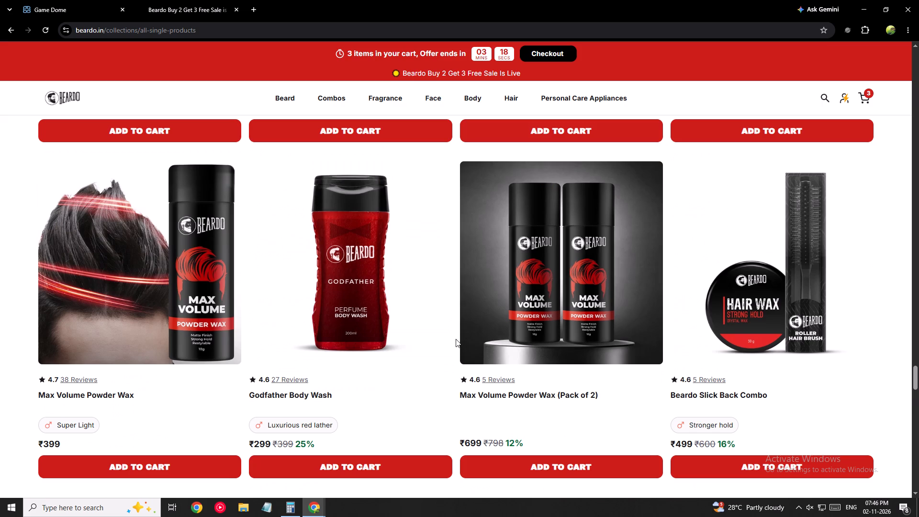
{"action": "scroll", "coordinate": [564, 338], "scroll_direction": "up", "scroll_amount": 4}
{"action": "scroll", "coordinate": [607, 326], "scroll_direction": "up", "scroll_amount": 2}
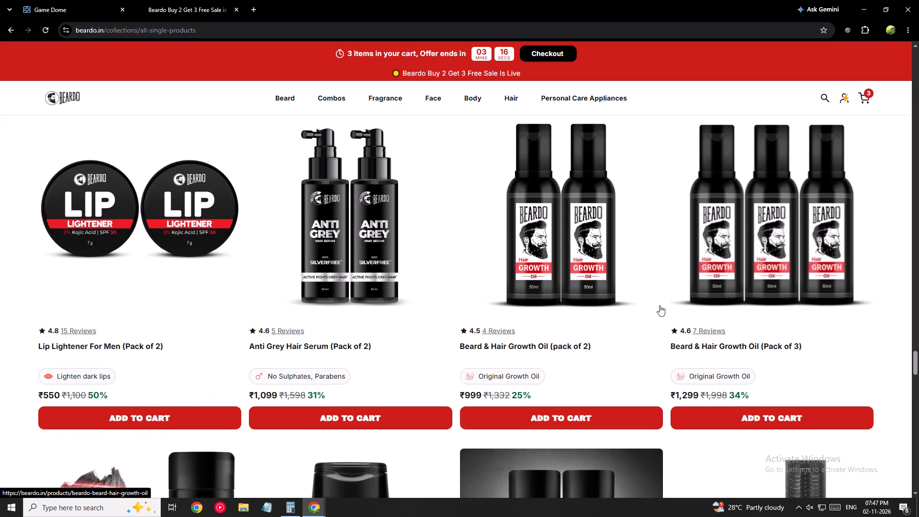
{"action": "scroll", "coordinate": [601, 307], "scroll_direction": "up", "scroll_amount": 2}
{"action": "scroll", "coordinate": [469, 300], "scroll_direction": "up", "scroll_amount": 4}
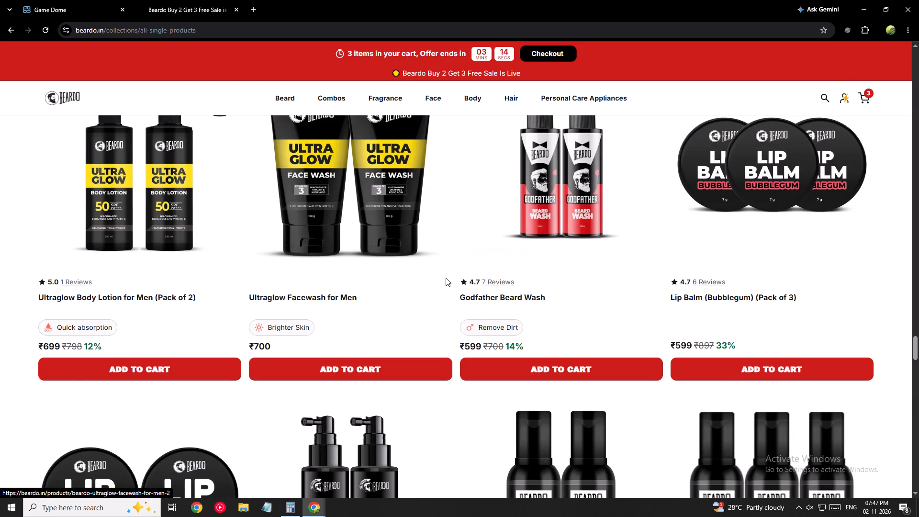
{"action": "scroll", "coordinate": [446, 279], "scroll_direction": "up", "scroll_amount": 2}
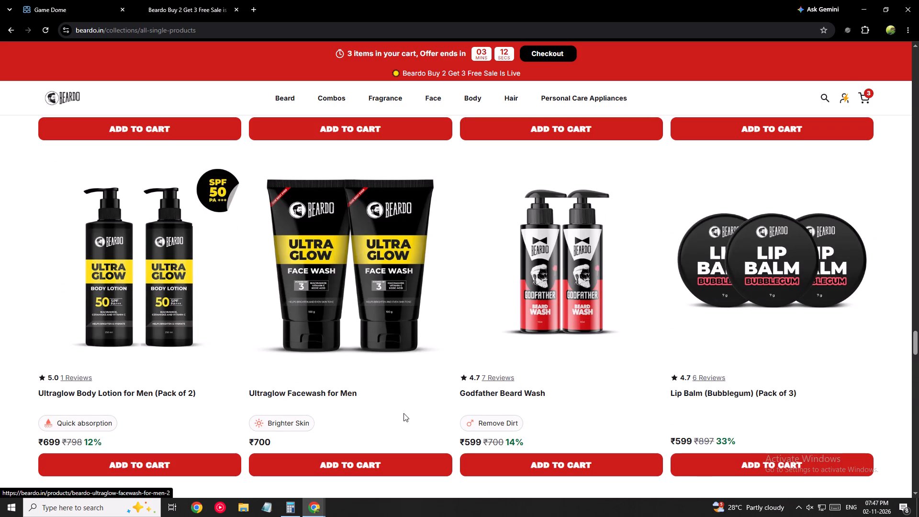
{"action": "left_click", "coordinate": [364, 459]}
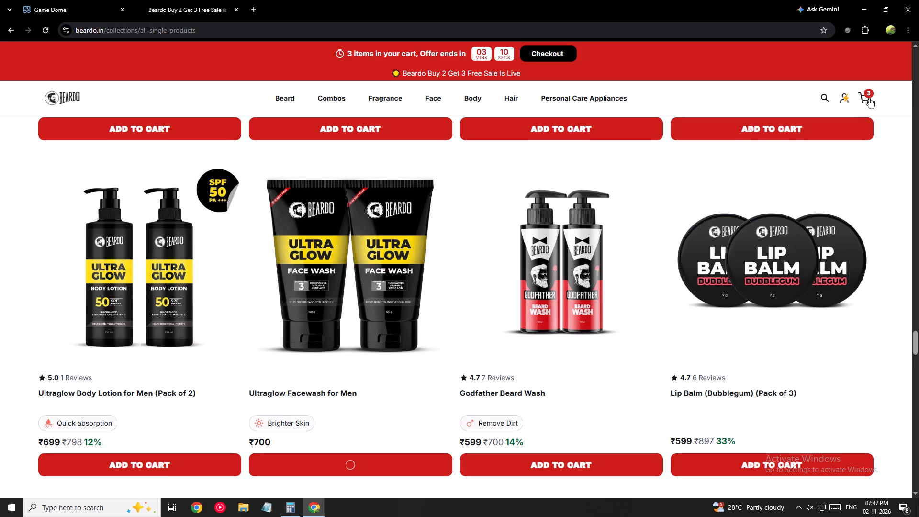
Review the cart, remove the Mariner Perfume EDP (100ml) from it, and return to the product collection.
{"action": "left_click", "coordinate": [866, 94]}
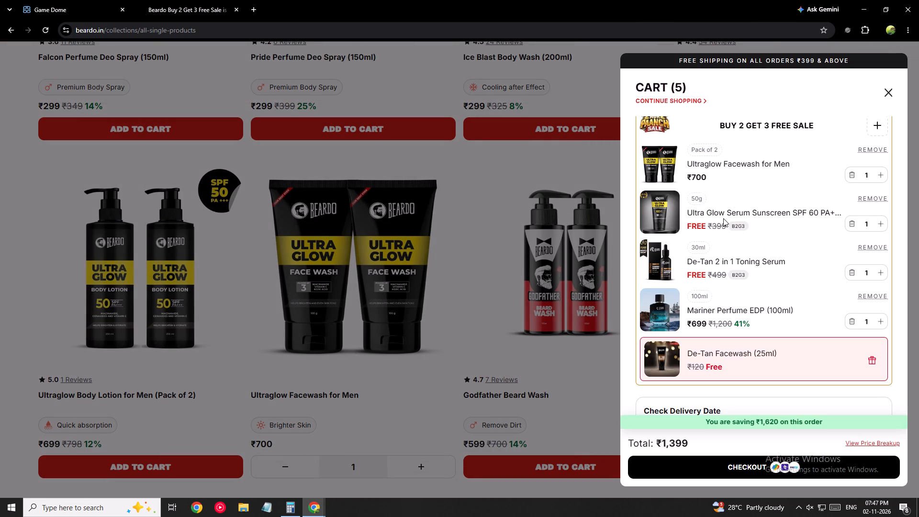
{"action": "scroll", "coordinate": [768, 283], "scroll_direction": "down", "scroll_amount": 2}
{"action": "scroll", "coordinate": [792, 293], "scroll_direction": "up", "scroll_amount": 2}
{"action": "left_click", "coordinate": [852, 357]}
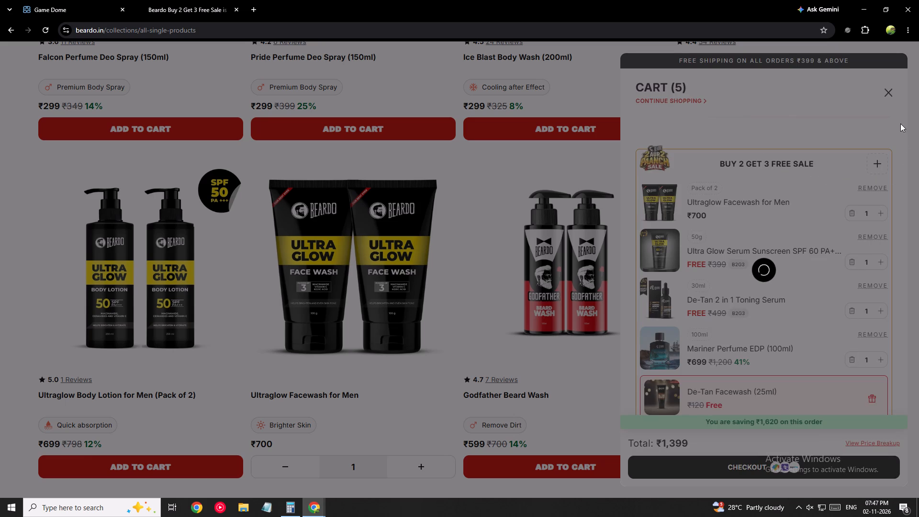
{"action": "left_click", "coordinate": [886, 91]}
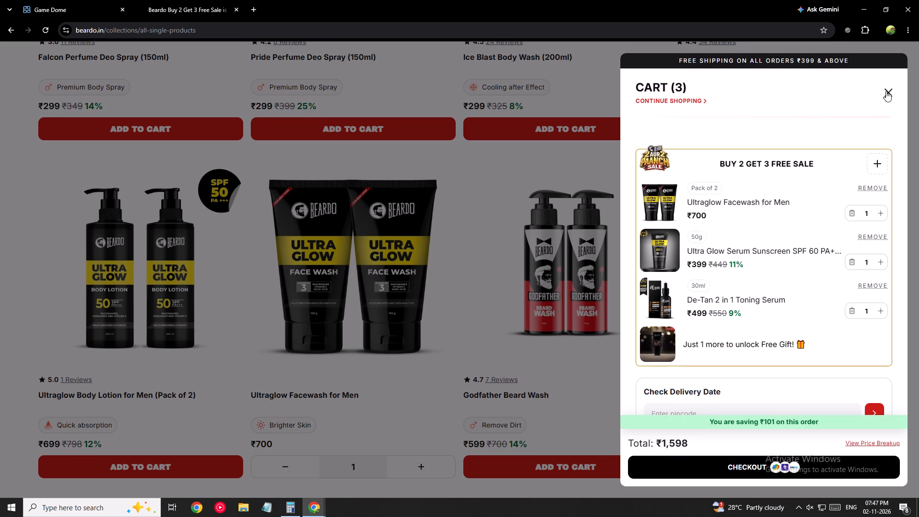
Go back up through the sale collection and add the ₹699 Mariner Perfume EDP (100ml) to the cart.
{"action": "scroll", "coordinate": [621, 258], "scroll_direction": "up", "scroll_amount": 8}
{"action": "scroll", "coordinate": [598, 297], "scroll_direction": "down", "scroll_amount": 4}
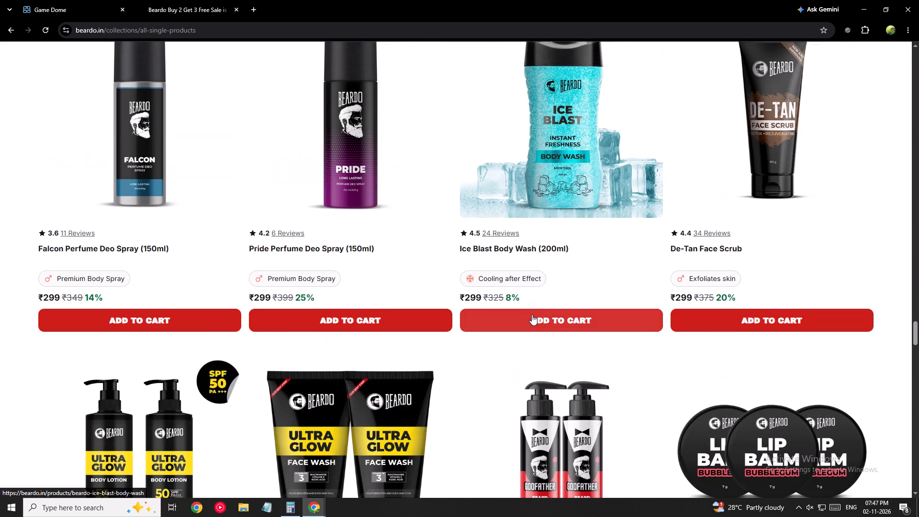
{"action": "scroll", "coordinate": [532, 315], "scroll_direction": "up", "scroll_amount": 10}
{"action": "scroll", "coordinate": [532, 315], "scroll_direction": "down", "scroll_amount": 1}
{"action": "scroll", "coordinate": [532, 315], "scroll_direction": "up", "scroll_amount": 12}
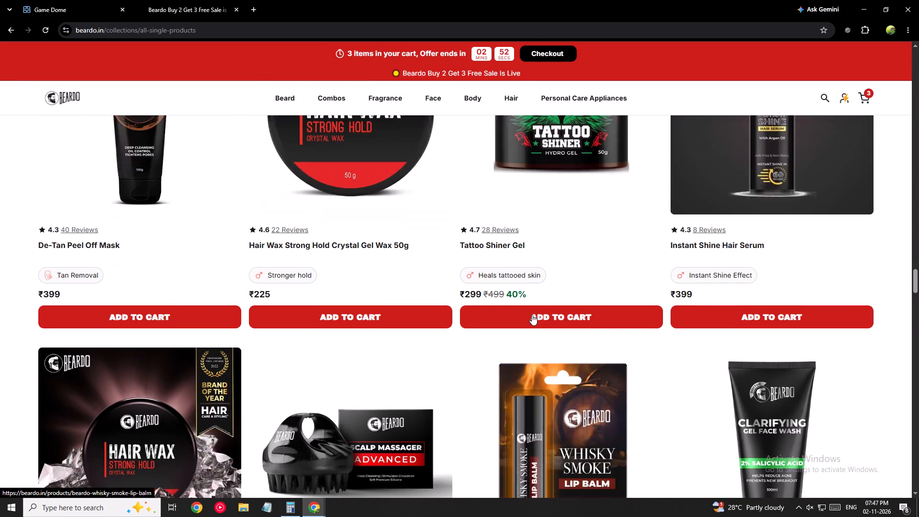
{"action": "scroll", "coordinate": [532, 315], "scroll_direction": "up", "scroll_amount": 16}
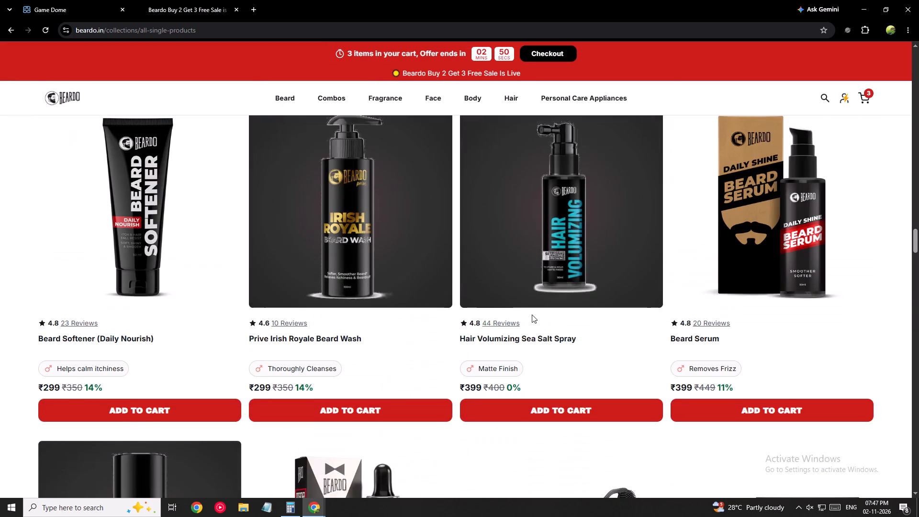
{"action": "scroll", "coordinate": [532, 315], "scroll_direction": "up", "scroll_amount": 5}
{"action": "scroll", "coordinate": [532, 315], "scroll_direction": "up", "scroll_amount": 17}
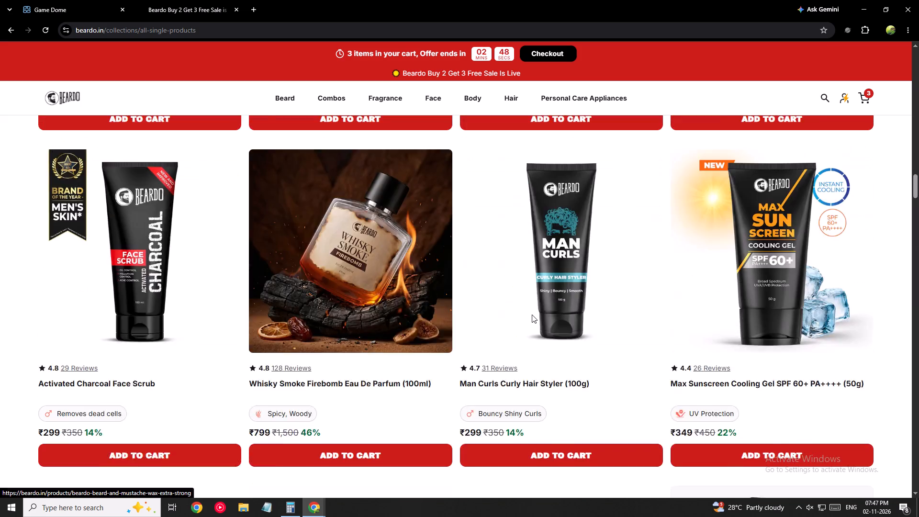
{"action": "scroll", "coordinate": [532, 315], "scroll_direction": "up", "scroll_amount": 14}
{"action": "scroll", "coordinate": [532, 315], "scroll_direction": "down", "scroll_amount": 1}
{"action": "scroll", "coordinate": [532, 315], "scroll_direction": "up", "scroll_amount": 3}
{"action": "scroll", "coordinate": [532, 315], "scroll_direction": "down", "scroll_amount": 1}
{"action": "scroll", "coordinate": [532, 315], "scroll_direction": "up", "scroll_amount": 4}
{"action": "scroll", "coordinate": [532, 315], "scroll_direction": "down", "scroll_amount": 1}
{"action": "scroll", "coordinate": [532, 315], "scroll_direction": "up", "scroll_amount": 3}
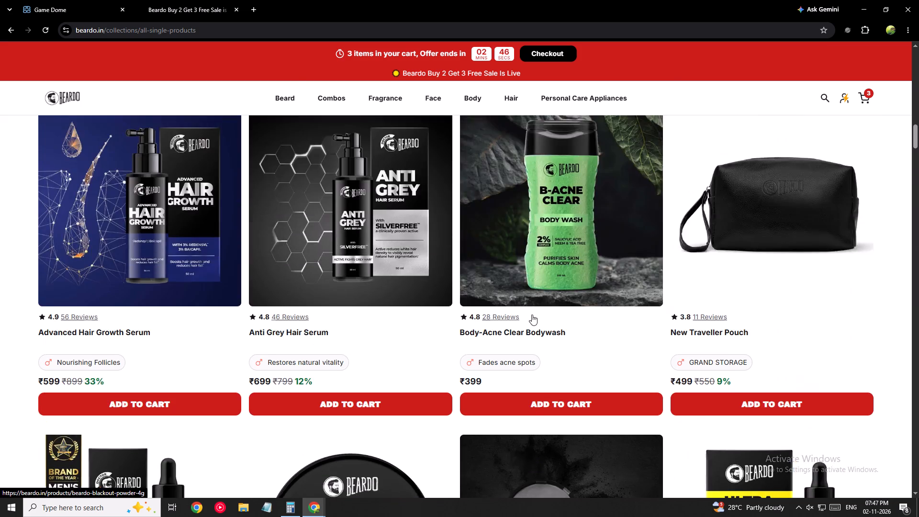
{"action": "scroll", "coordinate": [532, 315], "scroll_direction": "up", "scroll_amount": 16}
{"action": "scroll", "coordinate": [438, 385], "scroll_direction": "down", "scroll_amount": 3}
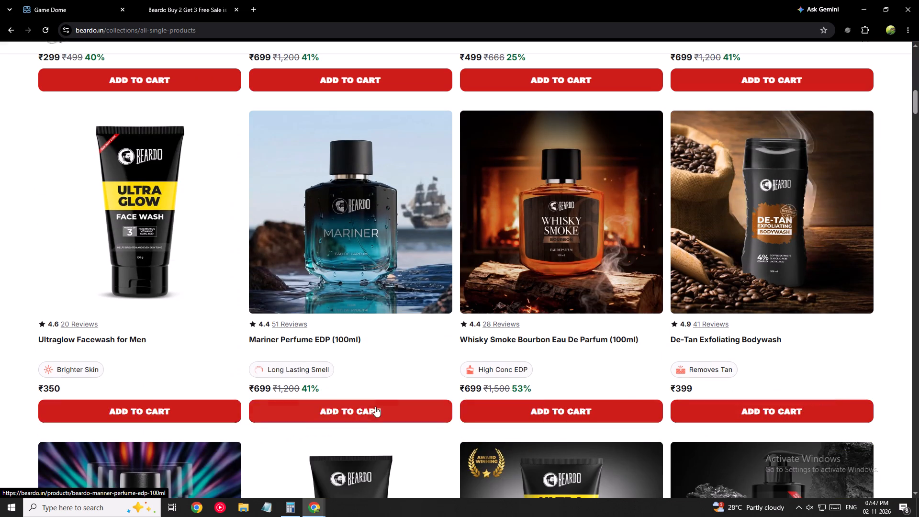
{"action": "left_click", "coordinate": [365, 405]}
Review the cart, checking each product, which ones the offer makes free, the gift and the order total.
{"action": "scroll", "coordinate": [606, 284], "scroll_direction": "up", "scroll_amount": 5}
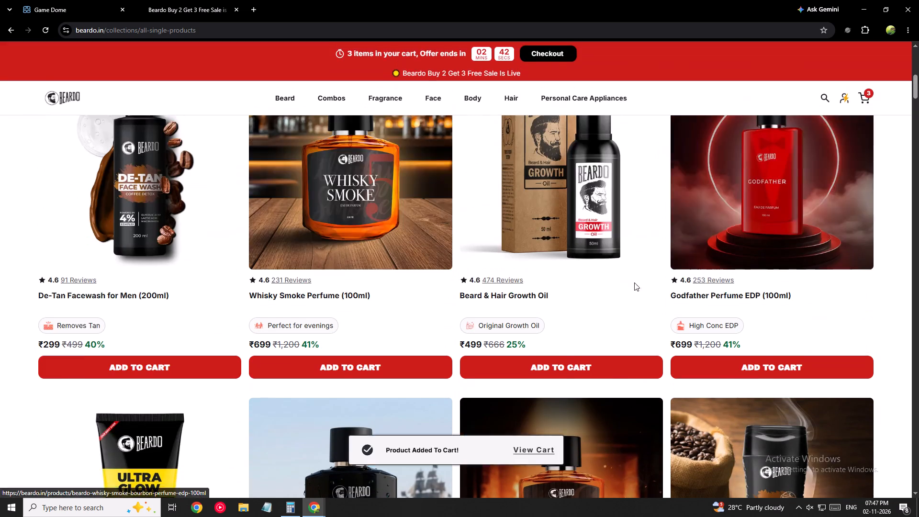
{"action": "scroll", "coordinate": [634, 282], "scroll_direction": "up", "scroll_amount": 2}
{"action": "scroll", "coordinate": [735, 245], "scroll_direction": "down", "scroll_amount": 3}
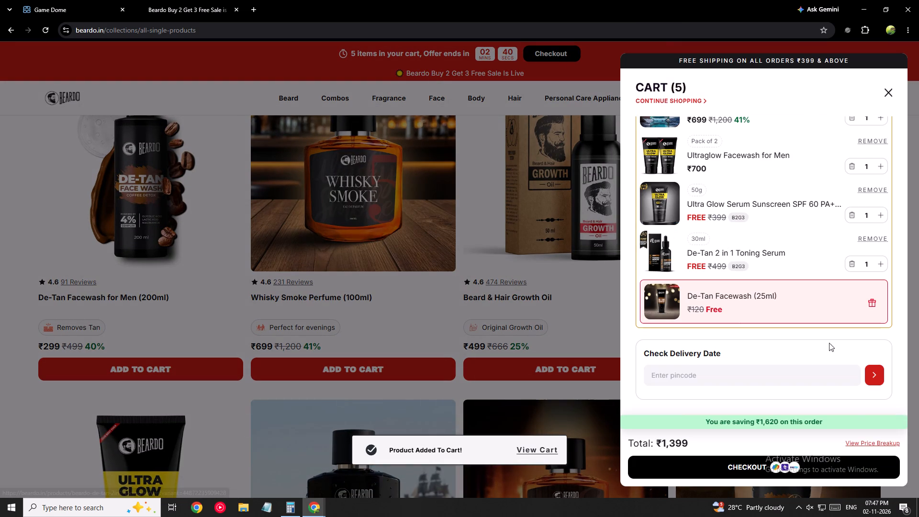
{"action": "scroll", "coordinate": [846, 336], "scroll_direction": "up", "scroll_amount": 1}
{"action": "scroll", "coordinate": [811, 409], "scroll_direction": "down", "scroll_amount": 5}
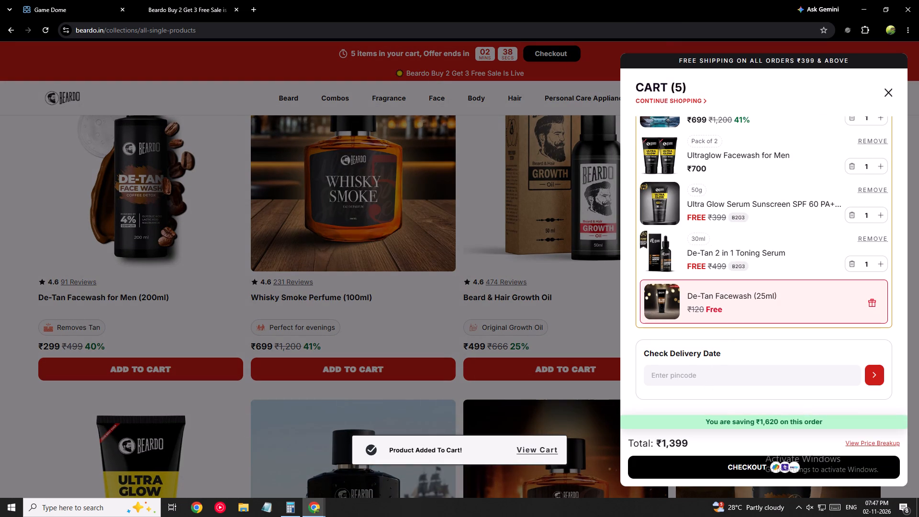
{"action": "left_click", "coordinate": [709, 385]}
{"action": "scroll", "coordinate": [739, 282], "scroll_direction": "up", "scroll_amount": 5}
{"action": "scroll", "coordinate": [839, 151], "scroll_direction": "down", "scroll_amount": 1}
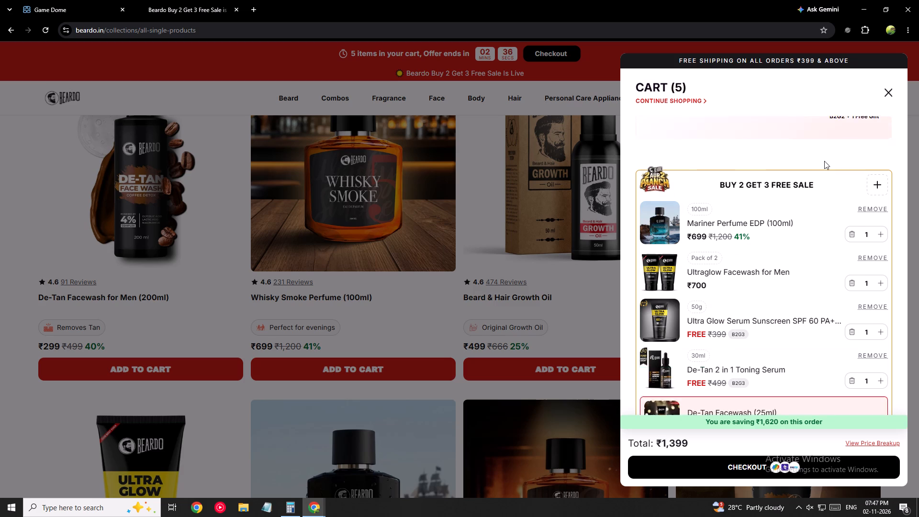
{"action": "scroll", "coordinate": [824, 161], "scroll_direction": "down", "scroll_amount": 1}
{"action": "scroll", "coordinate": [725, 190], "scroll_direction": "down", "scroll_amount": 3}
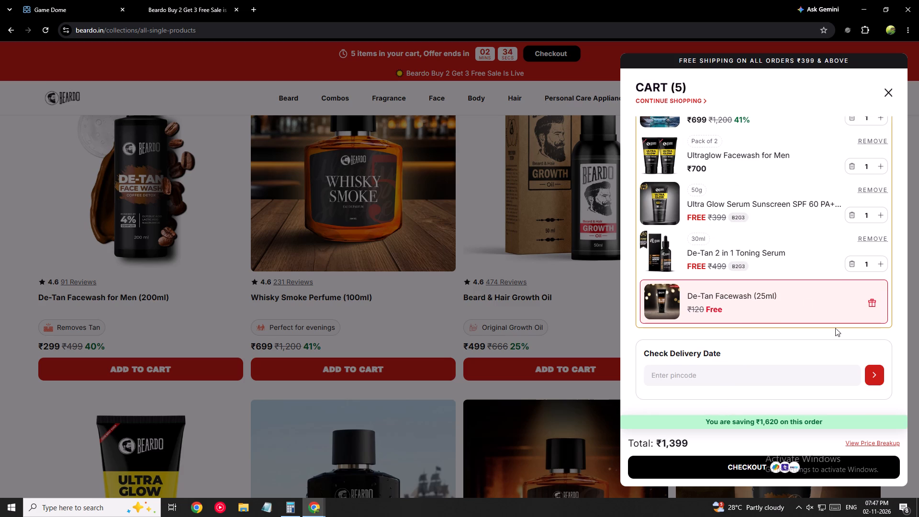
{"action": "scroll", "coordinate": [763, 336], "scroll_direction": "up", "scroll_amount": 2}
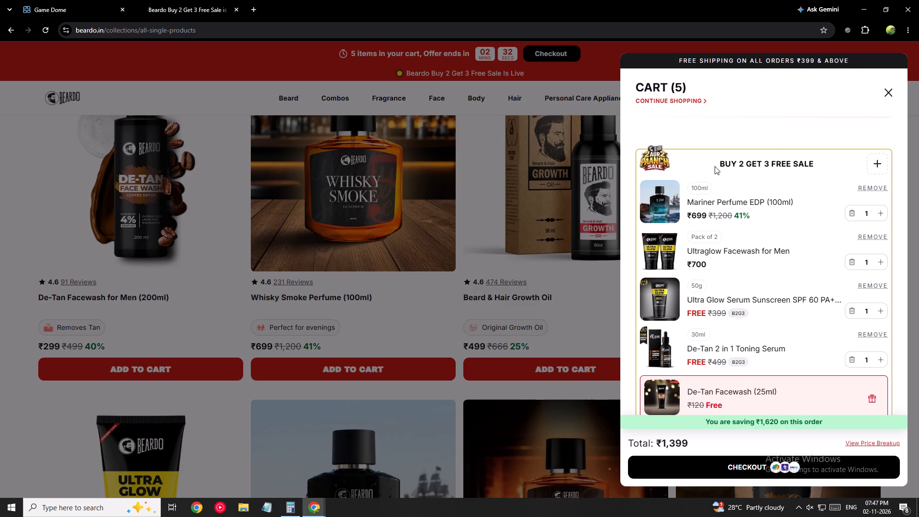
{"action": "scroll", "coordinate": [742, 387], "scroll_direction": "down", "scroll_amount": 3}
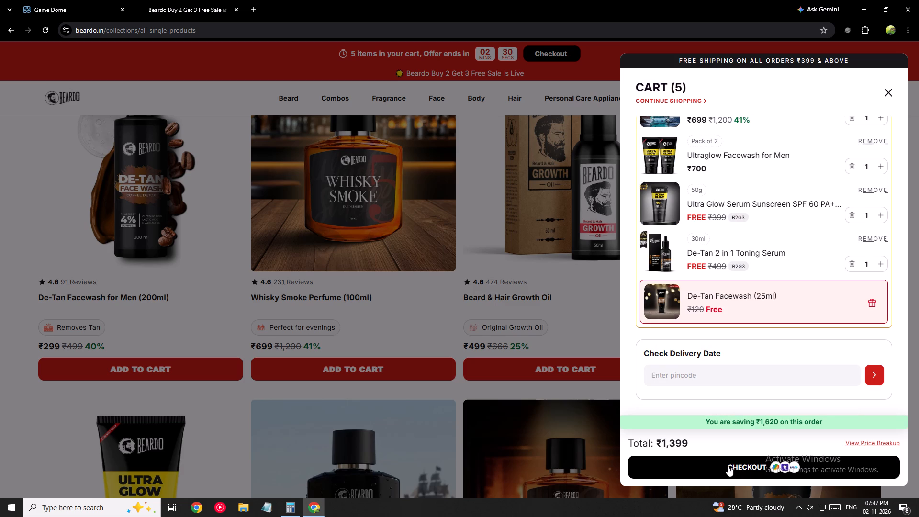
Proceed to checkout and examine the order summary's item list, discounts and amount to pay.
{"action": "left_click", "coordinate": [728, 466]}
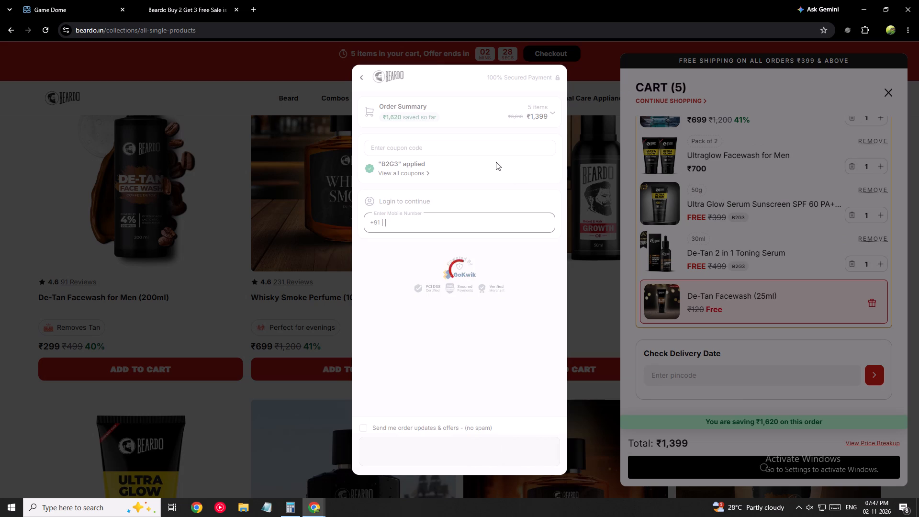
{"action": "left_click", "coordinate": [554, 112]}
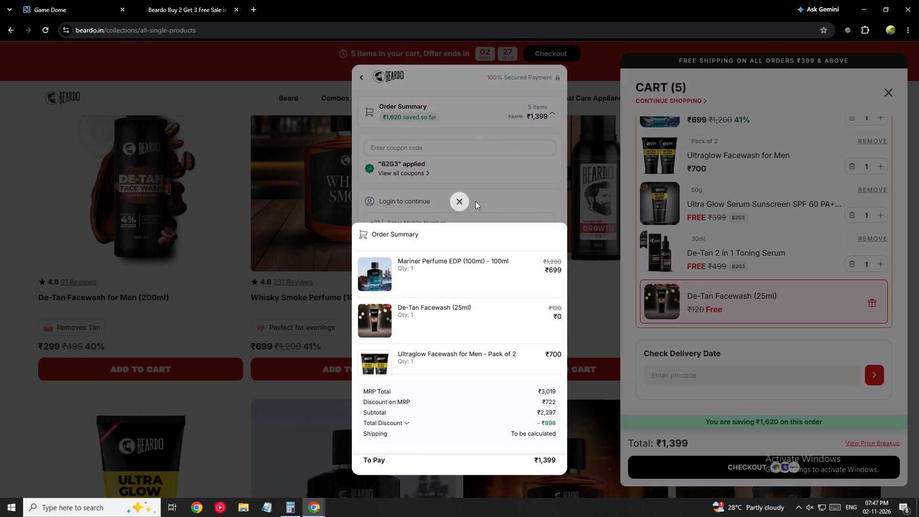
{"action": "left_click", "coordinate": [458, 200]}
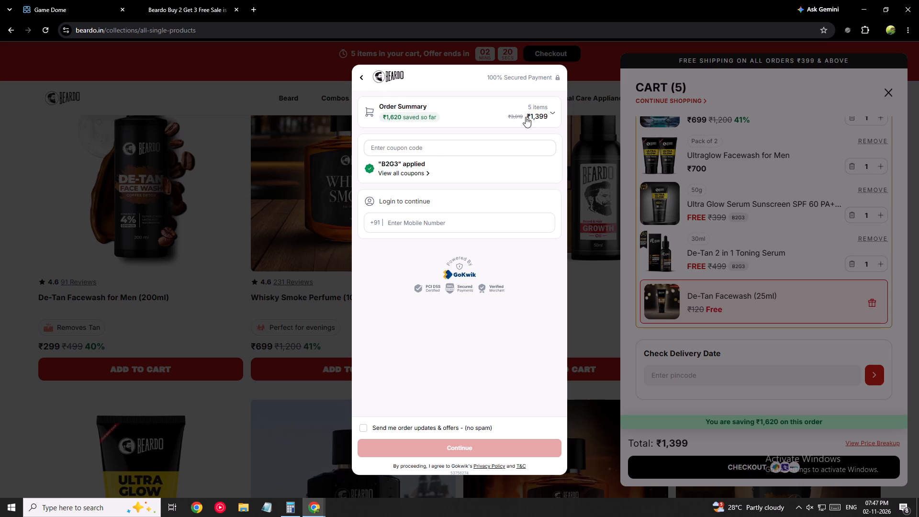
{"action": "left_click", "coordinate": [549, 113]}
{"action": "left_click", "coordinate": [456, 196]}
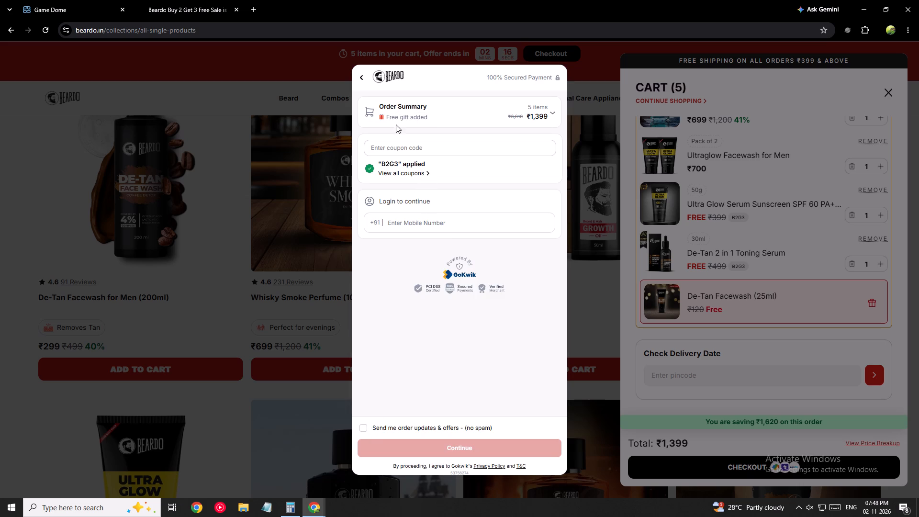
{"action": "left_click", "coordinate": [547, 111]}
{"action": "scroll", "coordinate": [478, 358], "scroll_direction": "down", "scroll_amount": 3}
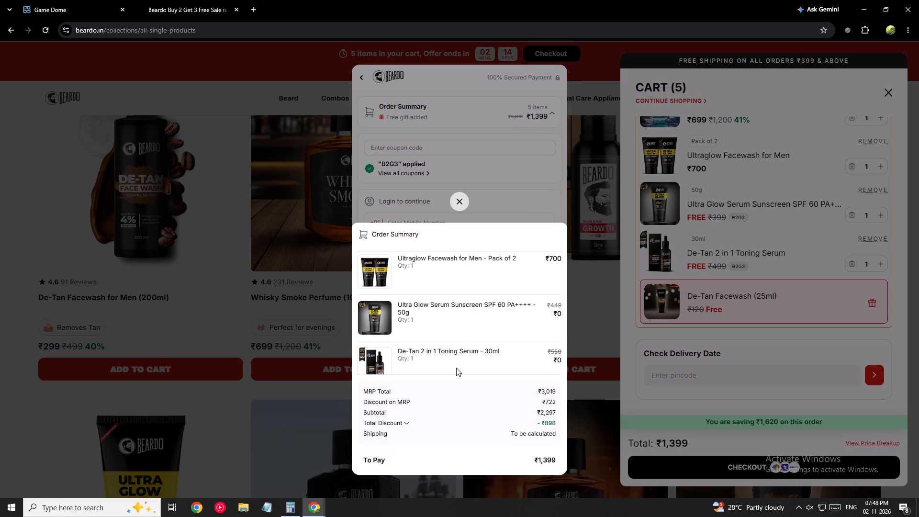
{"action": "scroll", "coordinate": [415, 375], "scroll_direction": "down", "scroll_amount": 7}
{"action": "scroll", "coordinate": [433, 340], "scroll_direction": "up", "scroll_amount": 3}
{"action": "scroll", "coordinate": [464, 346], "scroll_direction": "down", "scroll_amount": 3}
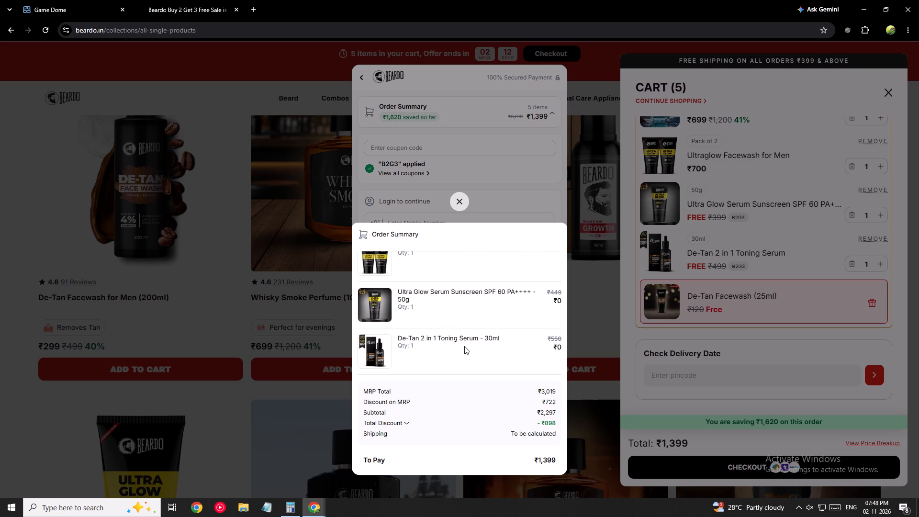
{"action": "scroll", "coordinate": [464, 346], "scroll_direction": "down", "scroll_amount": 5}
{"action": "scroll", "coordinate": [464, 346], "scroll_direction": "up", "scroll_amount": 3}
{"action": "scroll", "coordinate": [496, 339], "scroll_direction": "down", "scroll_amount": 8}
{"action": "scroll", "coordinate": [494, 308], "scroll_direction": "up", "scroll_amount": 1}
{"action": "left_click", "coordinate": [466, 201]}
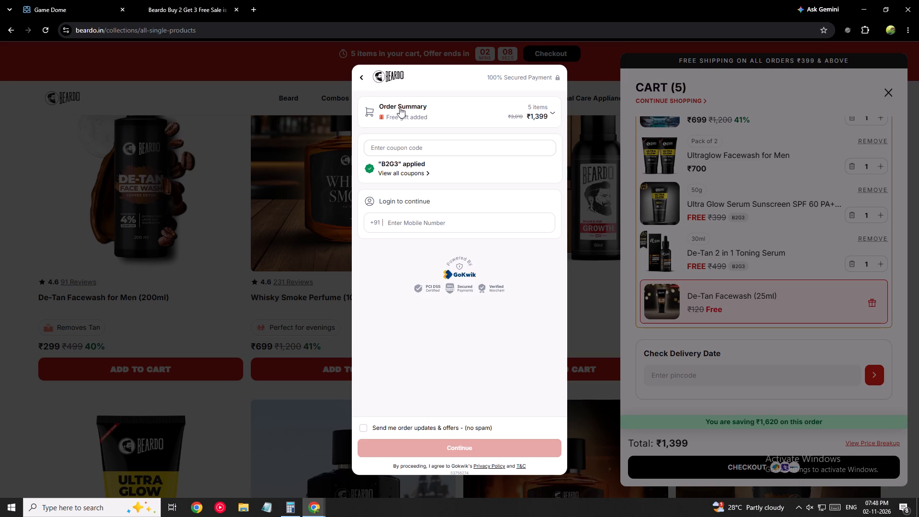
Start leaving the checkout, decline cancelling the payment, and recheck the items and prices in the order summary.
{"action": "left_click", "coordinate": [360, 73]}
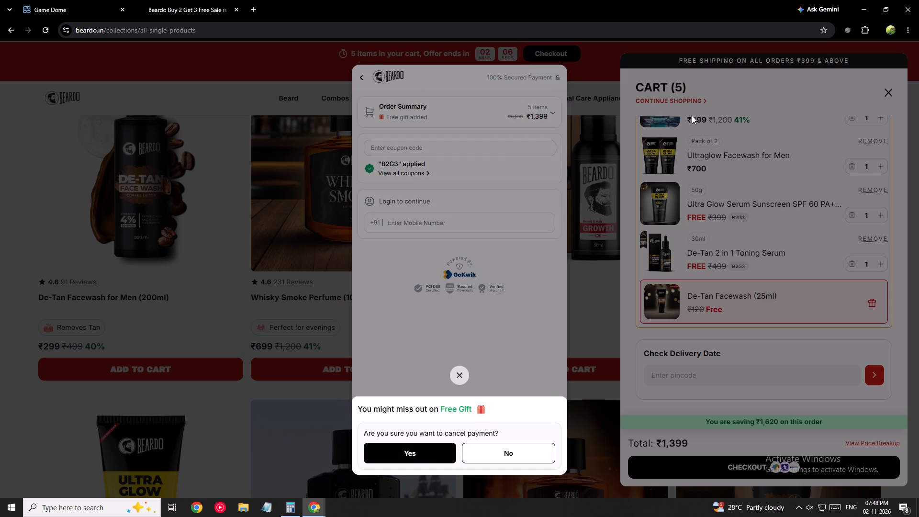
{"action": "left_click", "coordinate": [489, 454]}
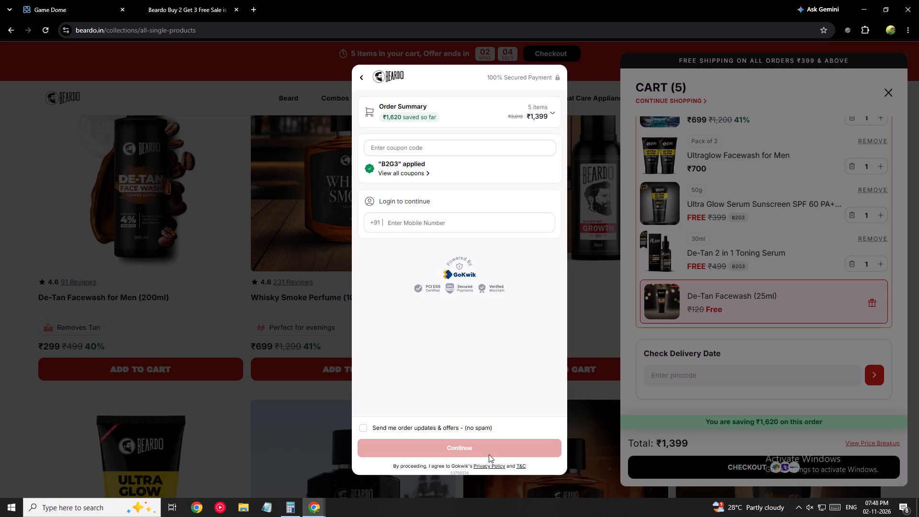
{"action": "left_click", "coordinate": [457, 117]}
{"action": "scroll", "coordinate": [474, 300], "scroll_direction": "down", "scroll_amount": 3}
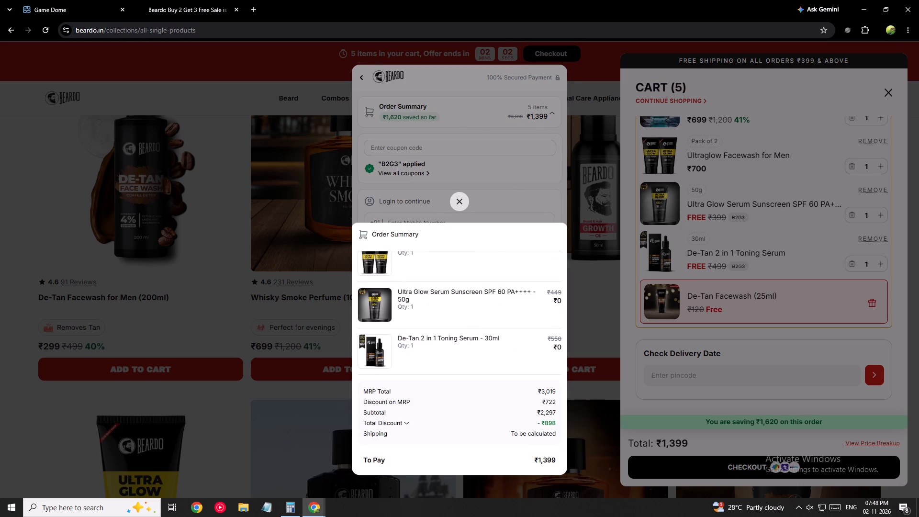
{"action": "scroll", "coordinate": [445, 340], "scroll_direction": "down", "scroll_amount": 6}
{"action": "scroll", "coordinate": [447, 343], "scroll_direction": "up", "scroll_amount": 6}
{"action": "scroll", "coordinate": [510, 320], "scroll_direction": "down", "scroll_amount": 6}
{"action": "scroll", "coordinate": [510, 317], "scroll_direction": "up", "scroll_amount": 1}
{"action": "scroll", "coordinate": [510, 317], "scroll_direction": "down", "scroll_amount": 1}
{"action": "scroll", "coordinate": [503, 311], "scroll_direction": "up", "scroll_amount": 3}
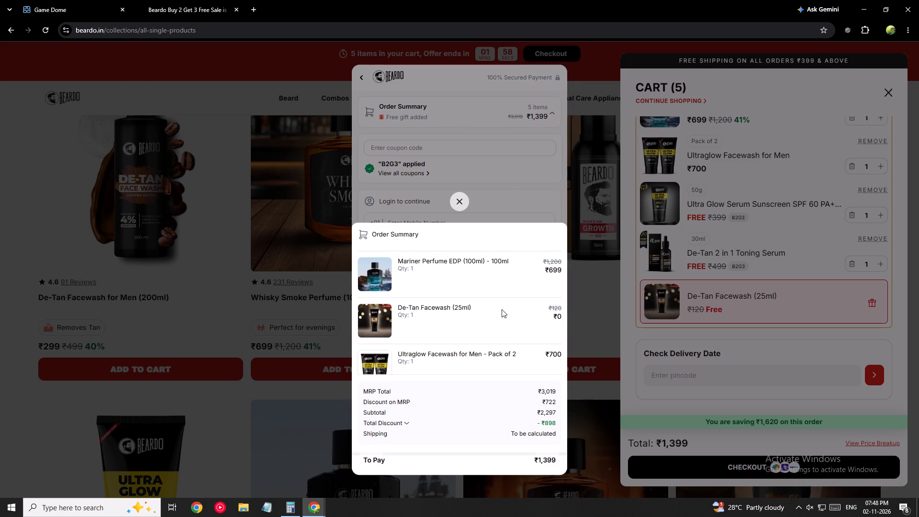
{"action": "scroll", "coordinate": [502, 309], "scroll_direction": "up", "scroll_amount": 1}
{"action": "left_click", "coordinate": [459, 197]}
{"action": "scroll", "coordinate": [487, 346], "scroll_direction": "down", "scroll_amount": 3}
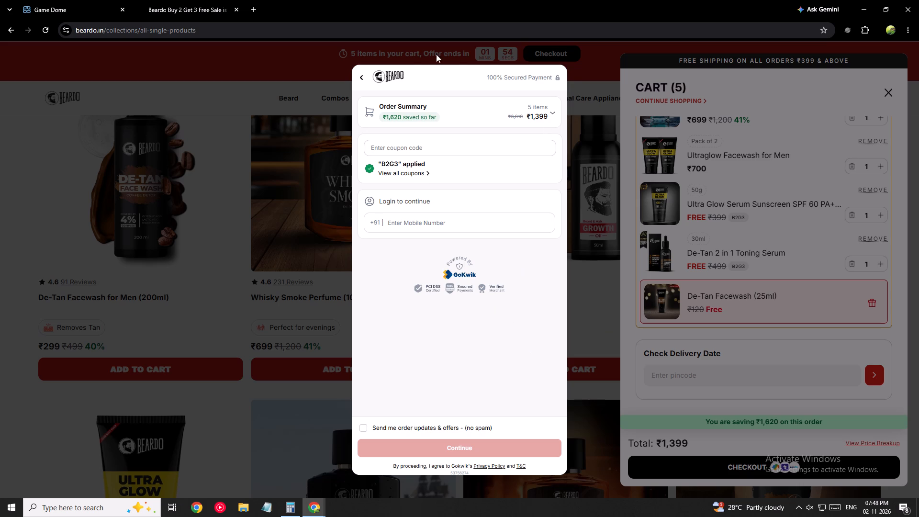
Leave the checkout by confirming the payment cancellation, and return to the product collection with the cart closed.
{"action": "left_click", "coordinate": [362, 73]}
{"action": "left_click", "coordinate": [353, 73]}
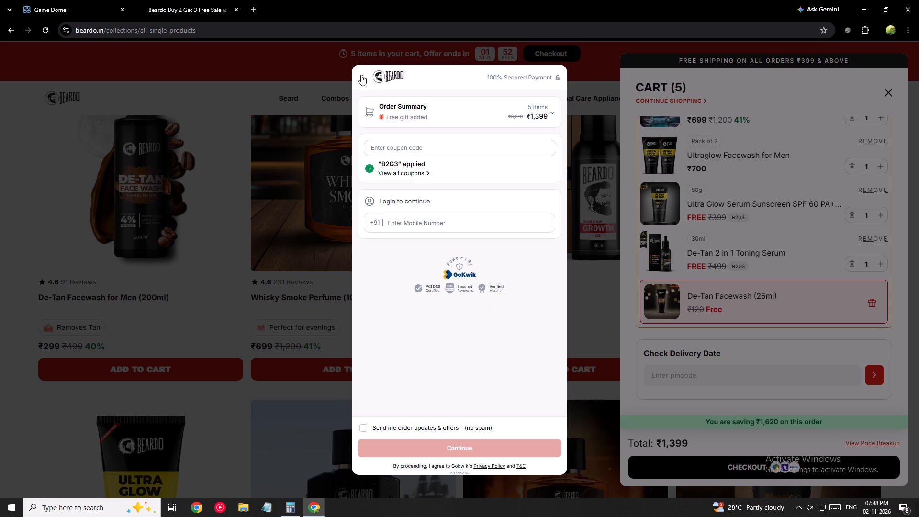
{"action": "left_click", "coordinate": [361, 75]}
{"action": "left_click", "coordinate": [413, 462]}
{"action": "left_click", "coordinate": [417, 460]}
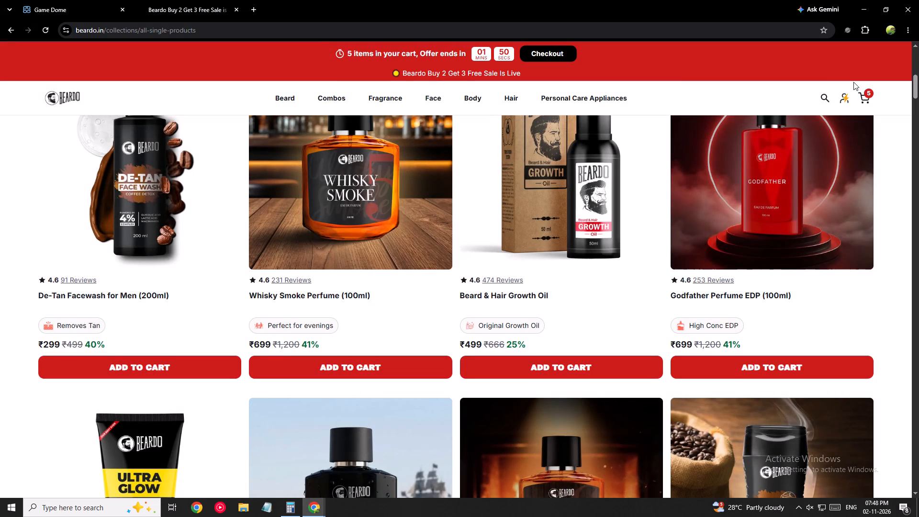
Close the Beardo store page and return to the ggLeap PC list.
{"action": "left_click", "coordinate": [236, 11]}
{"action": "scroll", "coordinate": [333, 291], "scroll_direction": "up", "scroll_amount": 2}
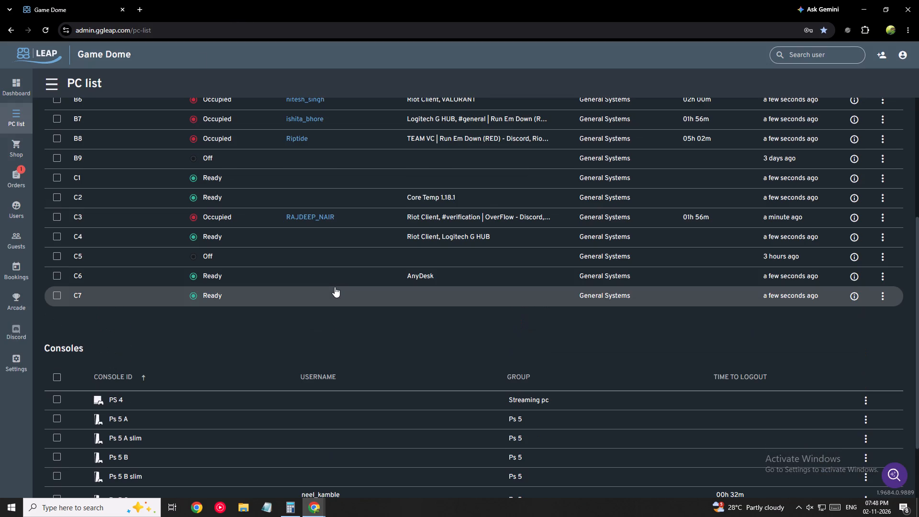
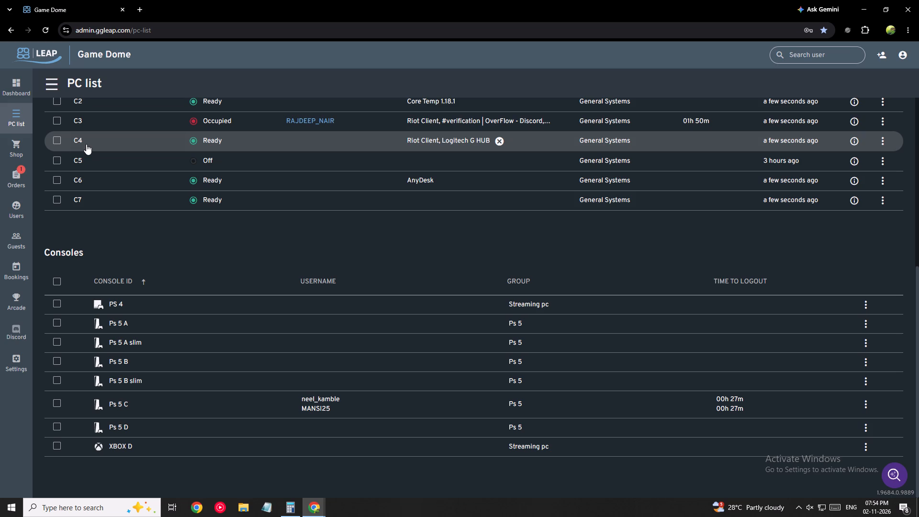
Search for the user kuber and open the full shop for that account.
{"action": "left_click", "coordinate": [818, 57]}
{"action": "type", "text": "kuber"}
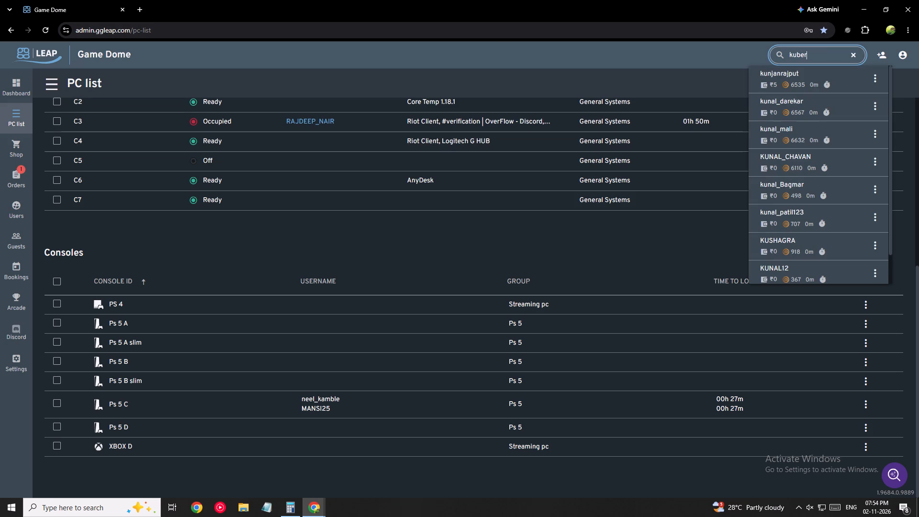
{"action": "left_click", "coordinate": [879, 83]}
{"action": "left_click", "coordinate": [897, 87]}
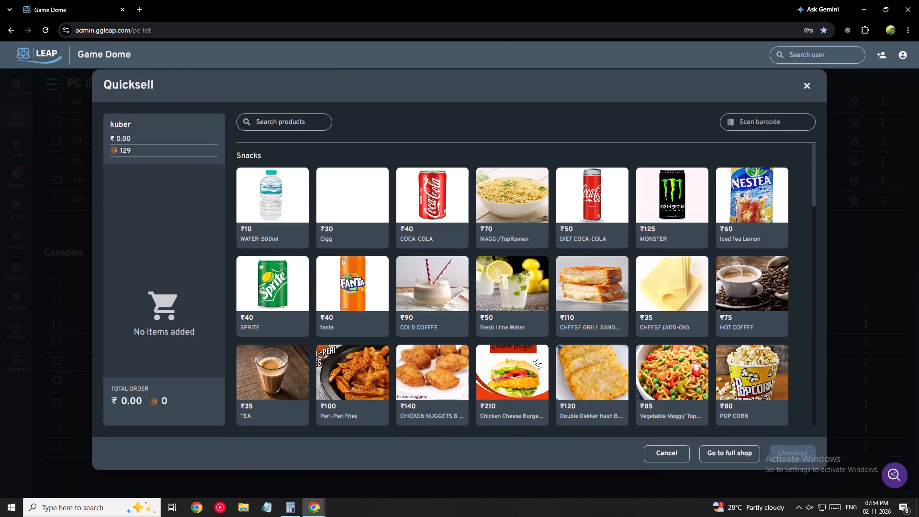
{"action": "left_click", "coordinate": [720, 454]}
Sell kuber one 1 hr Ps5 Console rental from the GamePasses and charge the ₹100 to credit card.
{"action": "left_click", "coordinate": [329, 160]}
{"action": "left_click", "coordinate": [314, 155]}
{"action": "left_click", "coordinate": [315, 170]}
{"action": "left_click_drag", "start_coordinate": [200, 215], "coordinate": [157, 223]}
{"action": "left_click_drag", "start_coordinate": [145, 223], "coordinate": [104, 235]}
{"action": "left_click", "coordinate": [159, 335]}
{"action": "left_click", "coordinate": [133, 346]}
{"action": "left_click", "coordinate": [258, 275]}
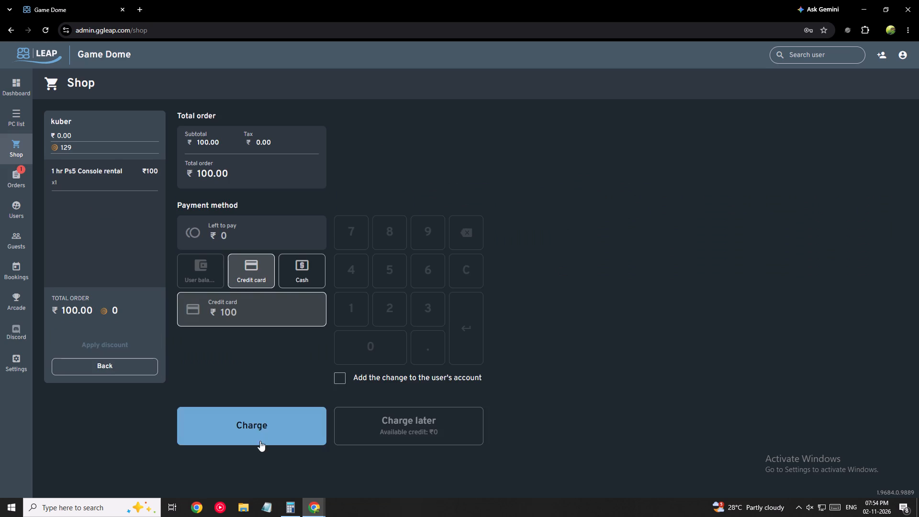
{"action": "left_click", "coordinate": [260, 441]}
Search users for "sha", pick sharon, and open the full shop for that account.
{"action": "left_click", "coordinate": [817, 49]}
{"action": "key", "text": "k"}
{"action": "key", "text": "u"}
{"action": "key", "text": "BackSpace"}
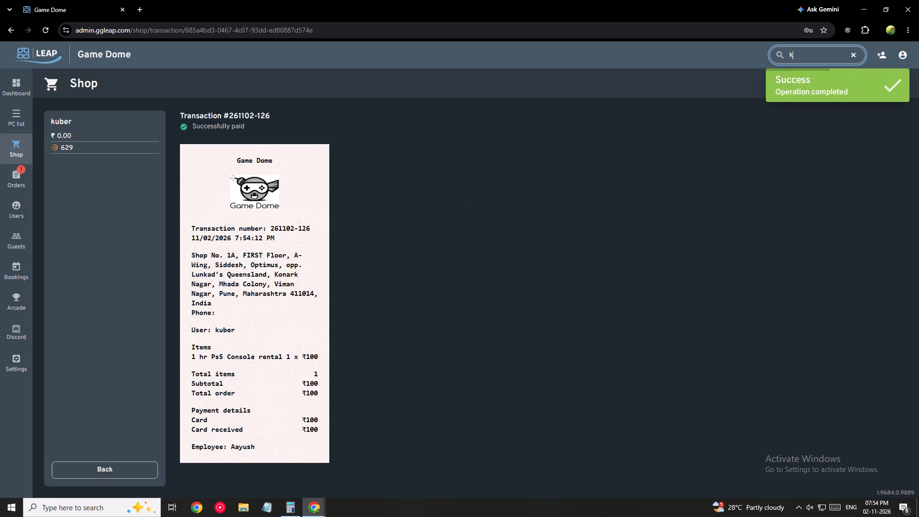
{"action": "key", "text": "BackSpace"}
{"action": "key", "text": "BackSpace"}
{"action": "type", "text": "sha"}
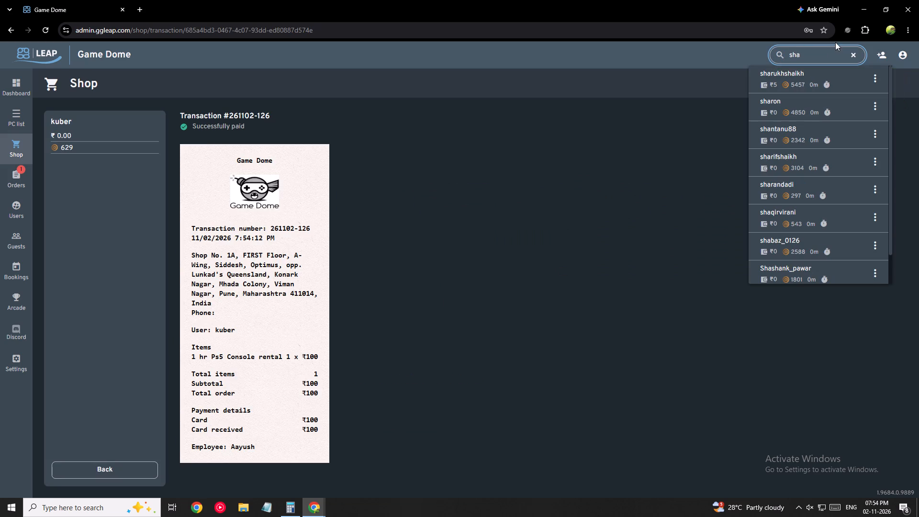
{"action": "left_click", "coordinate": [880, 113]}
{"action": "left_click", "coordinate": [890, 116]}
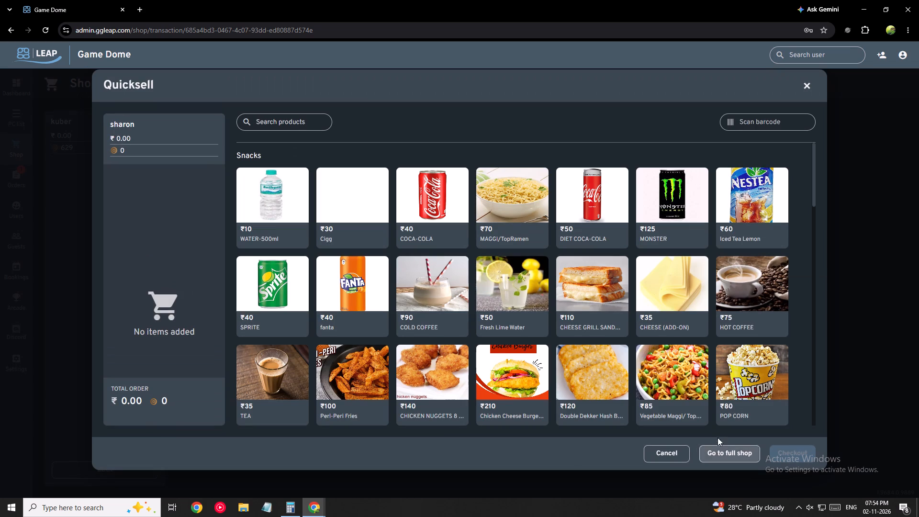
{"action": "left_click", "coordinate": [717, 438]}
{"action": "left_click", "coordinate": [705, 444]}
{"action": "left_click", "coordinate": [739, 450]}
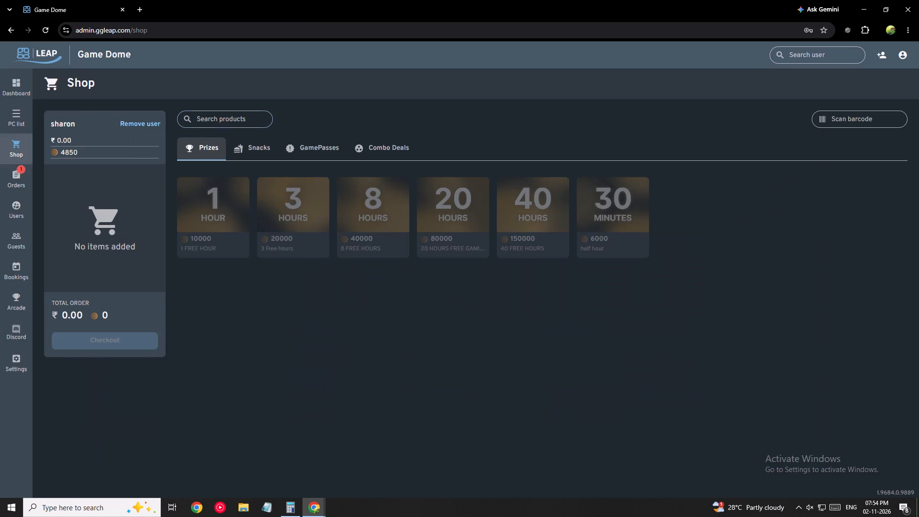
Sell sharon one 1 hr Ps5 Console rental from the GamePasses and charge the ₹100 to credit card.
{"action": "left_click", "coordinate": [303, 145]}
{"action": "left_click", "coordinate": [309, 177]}
{"action": "left_click_drag", "start_coordinate": [224, 220], "coordinate": [137, 223]}
{"action": "left_click", "coordinate": [111, 343]}
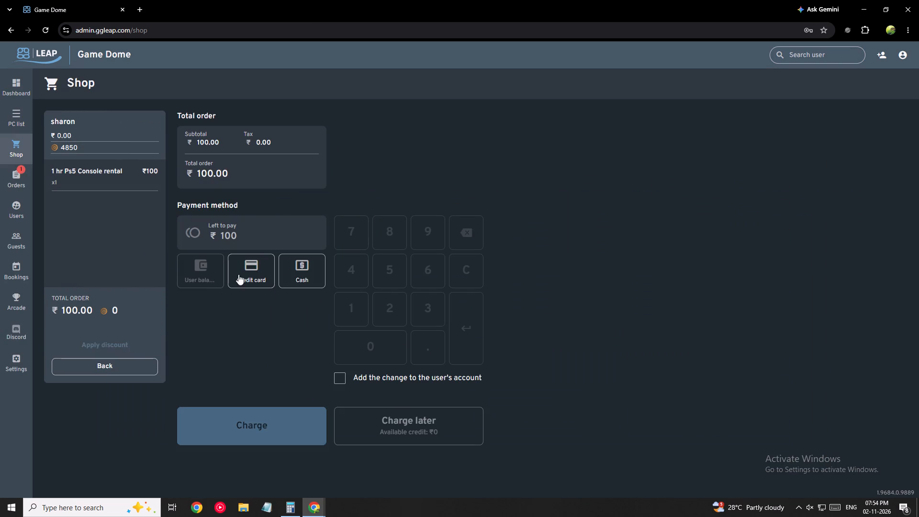
{"action": "left_click", "coordinate": [241, 285]}
{"action": "left_click", "coordinate": [242, 418]}
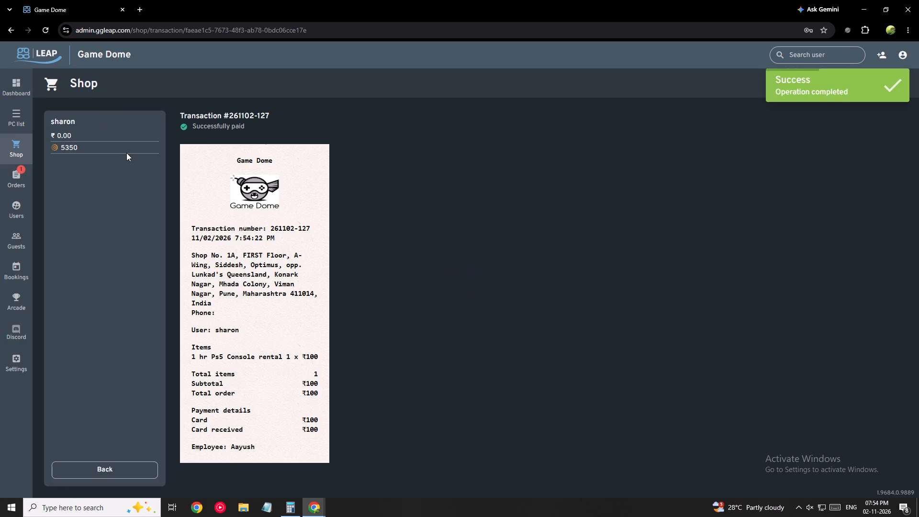
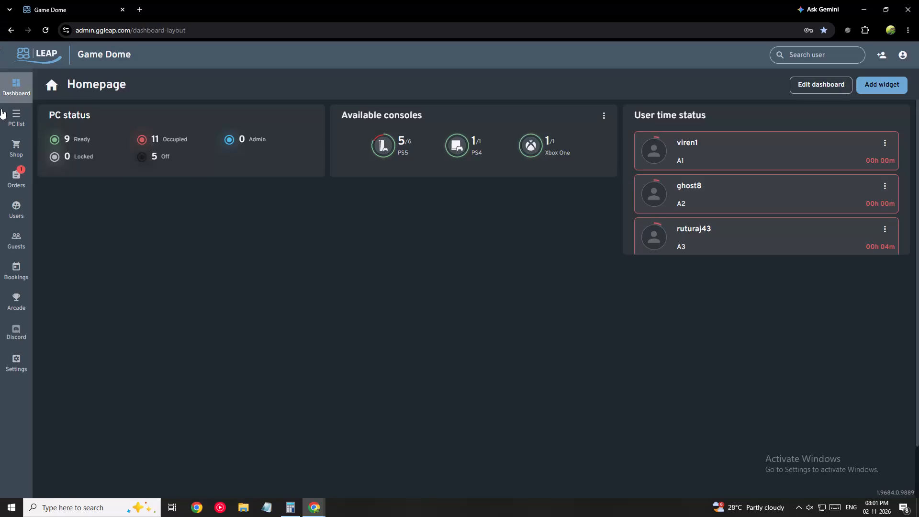
Log out both users from the Ps 5 C console in the PC list.
{"action": "left_click", "coordinate": [1, 109]}
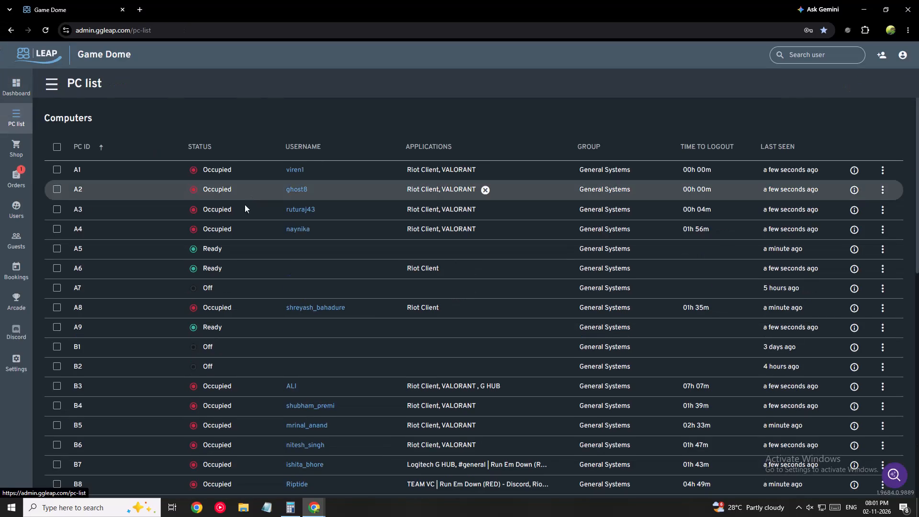
{"action": "scroll", "coordinate": [364, 273], "scroll_direction": "down", "scroll_amount": 9}
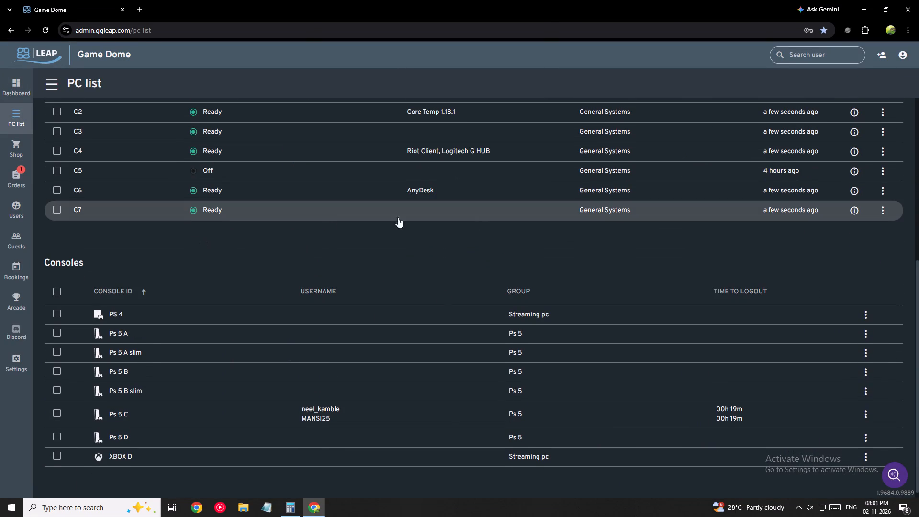
{"action": "left_click", "coordinate": [866, 416]}
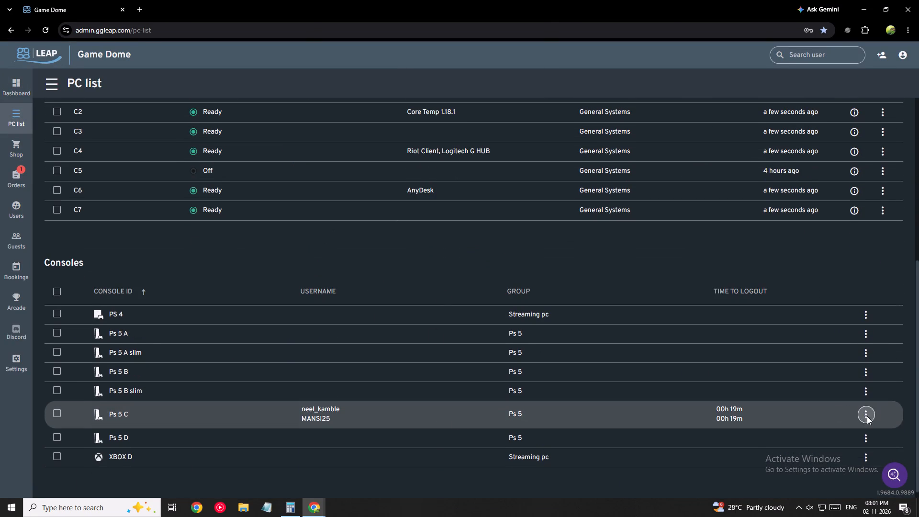
{"action": "left_click", "coordinate": [863, 357]}
{"action": "left_click", "coordinate": [7, 182]}
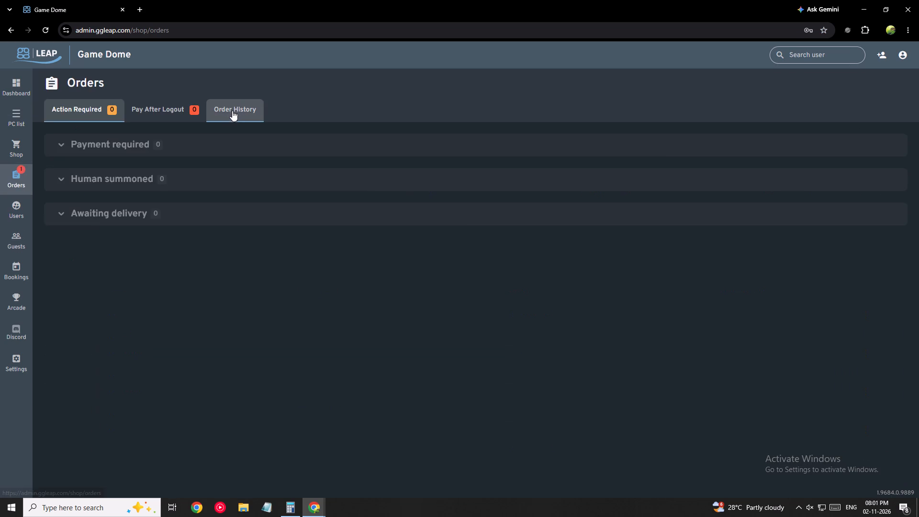
{"action": "left_click", "coordinate": [232, 110]}
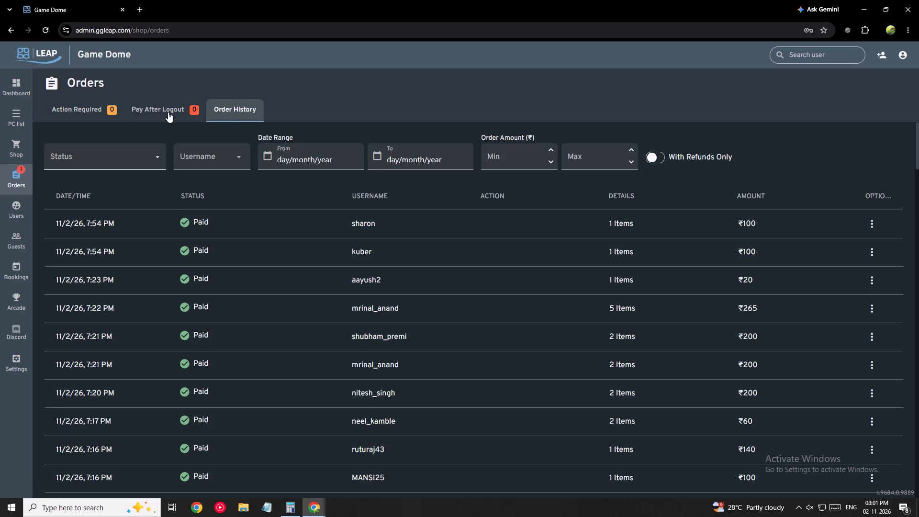
{"action": "left_click", "coordinate": [358, 223]}
{"action": "double_click", "coordinate": [54, 112]}
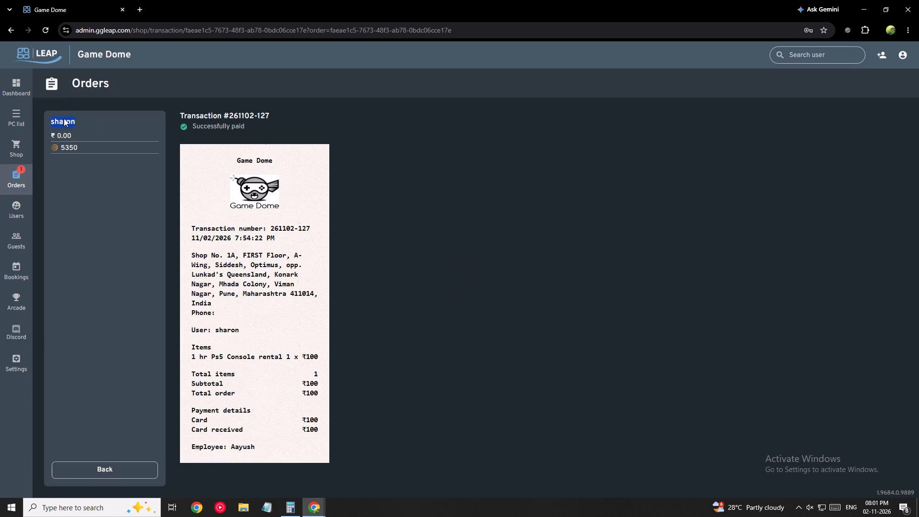
{"action": "key", "text": "ctrl+c"}
{"action": "left_click", "coordinate": [96, 466]}
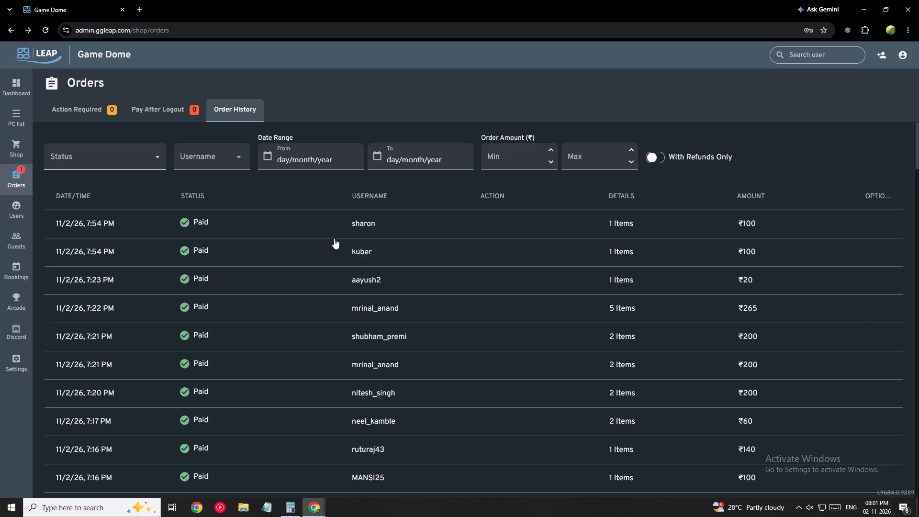
{"action": "left_click", "coordinate": [354, 252]}
{"action": "double_click", "coordinate": [60, 119]}
{"action": "key", "text": "ctrl+c"}
Log the user kuber in to the Ps 5 A console from the PC list, using the copied username.
{"action": "left_click", "coordinate": [11, 117]}
{"action": "scroll", "coordinate": [156, 286], "scroll_direction": "down", "scroll_amount": 2}
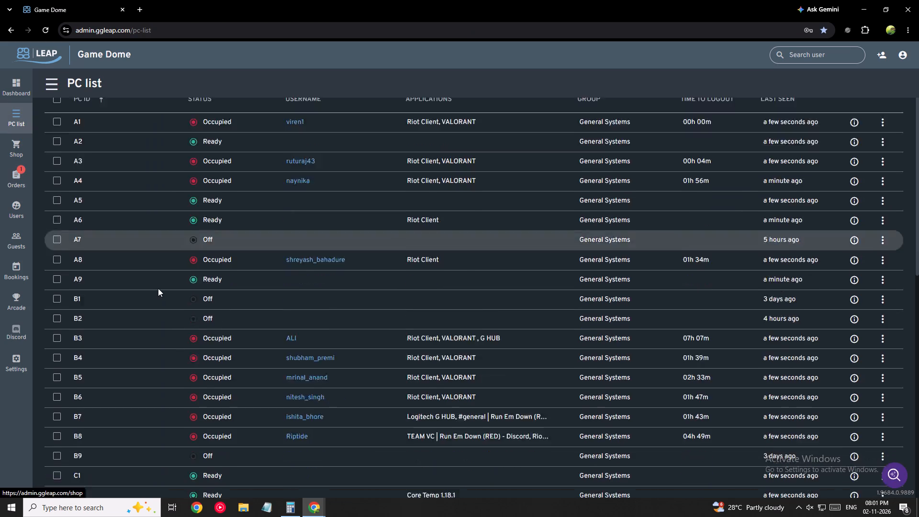
{"action": "scroll", "coordinate": [158, 288], "scroll_direction": "down", "scroll_amount": 13}
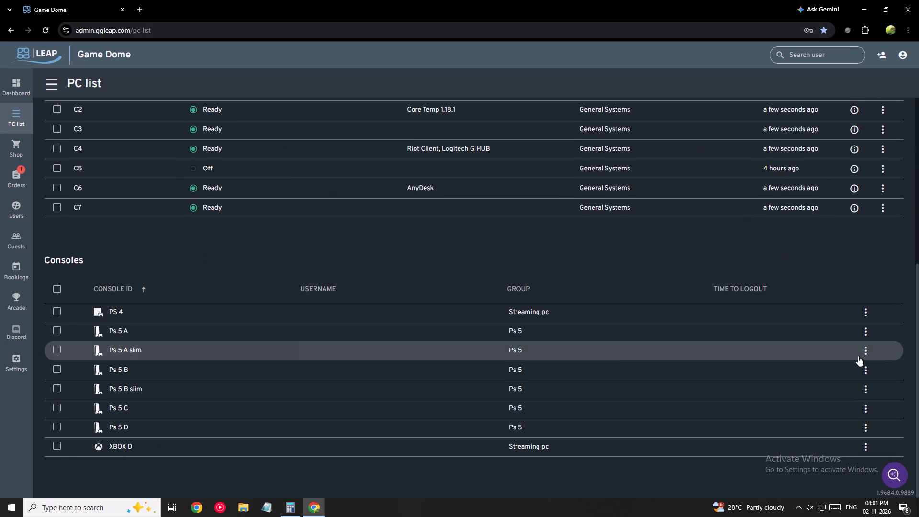
{"action": "left_click", "coordinate": [877, 334]}
{"action": "left_click_drag", "start_coordinate": [853, 328], "coordinate": [860, 330]}
{"action": "left_click", "coordinate": [870, 333]}
{"action": "left_click", "coordinate": [876, 346]}
{"action": "left_click", "coordinate": [381, 258]}
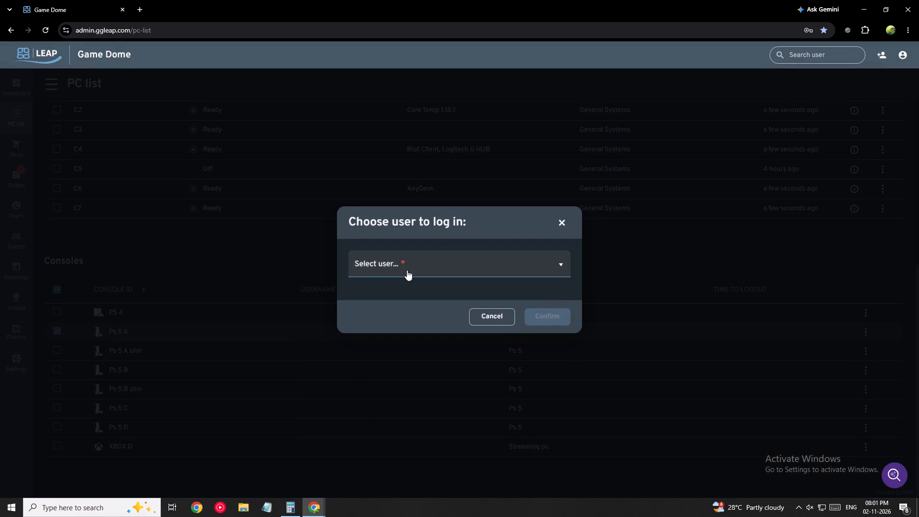
{"action": "left_click", "coordinate": [407, 270]}
{"action": "key", "text": "ctrl+v"}
{"action": "left_click", "coordinate": [426, 290]}
{"action": "left_click", "coordinate": [449, 305]}
{"action": "left_click", "coordinate": [533, 319]}
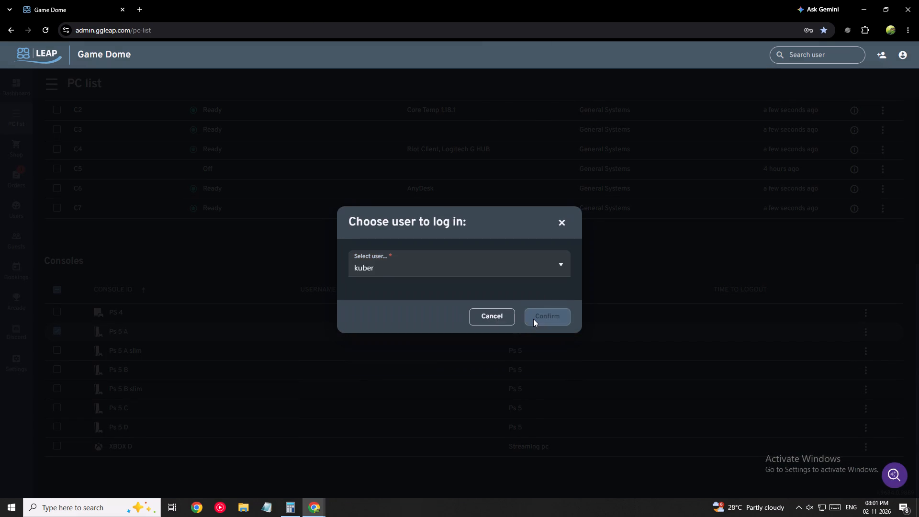
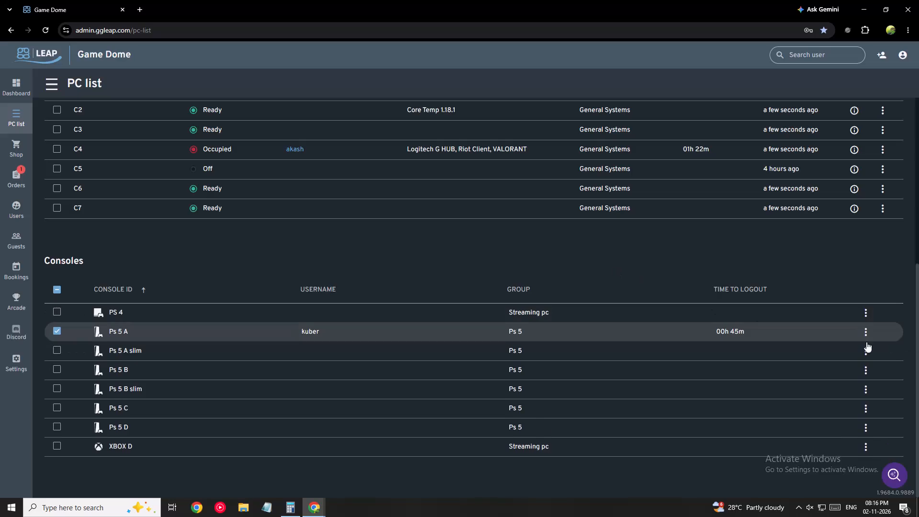
Log the user sharon in to the Ps 5 A console as well, using the username copied earlier from the order history.
{"action": "left_click", "coordinate": [861, 335]}
{"action": "left_click", "coordinate": [872, 375]}
{"action": "left_click", "coordinate": [418, 273]}
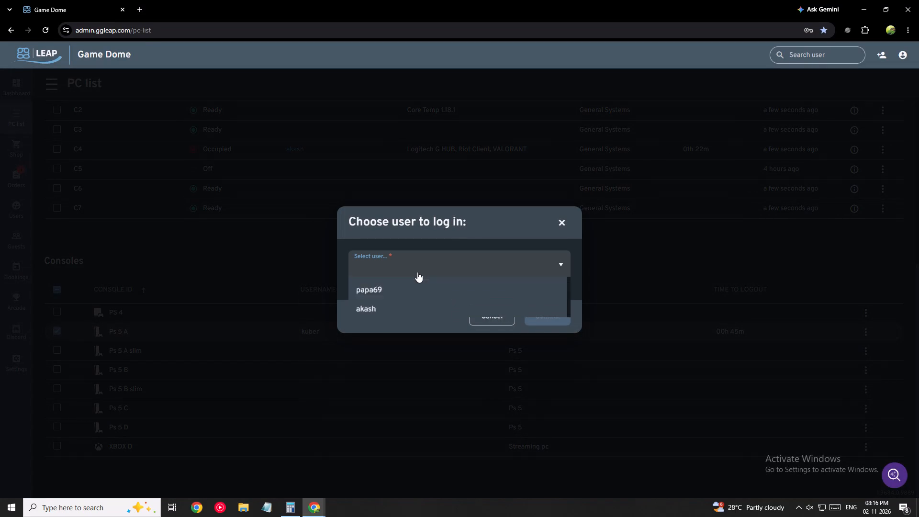
{"action": "key", "text": "super+v"}
{"action": "left_click", "coordinate": [433, 374]}
{"action": "key", "text": "ctrl+v"}
{"action": "left_click", "coordinate": [445, 289]}
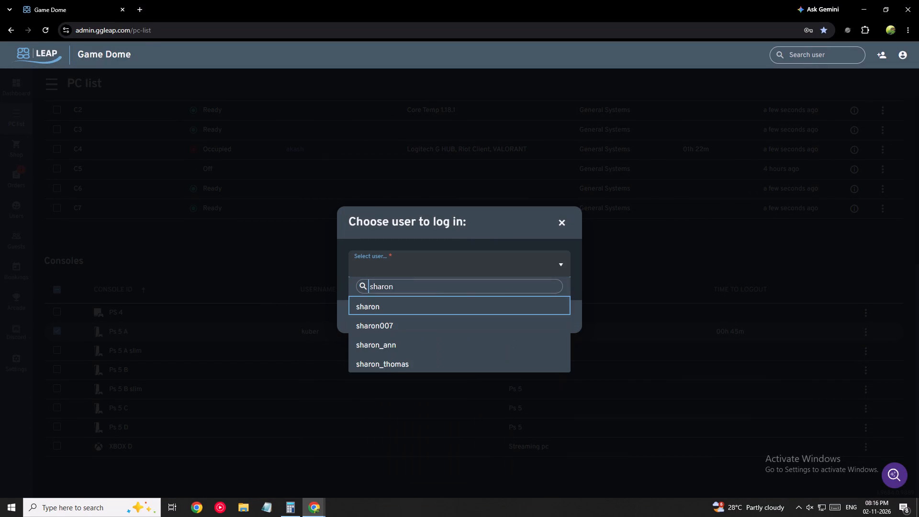
{"action": "left_click", "coordinate": [463, 296]}
{"action": "left_click", "coordinate": [553, 313]}
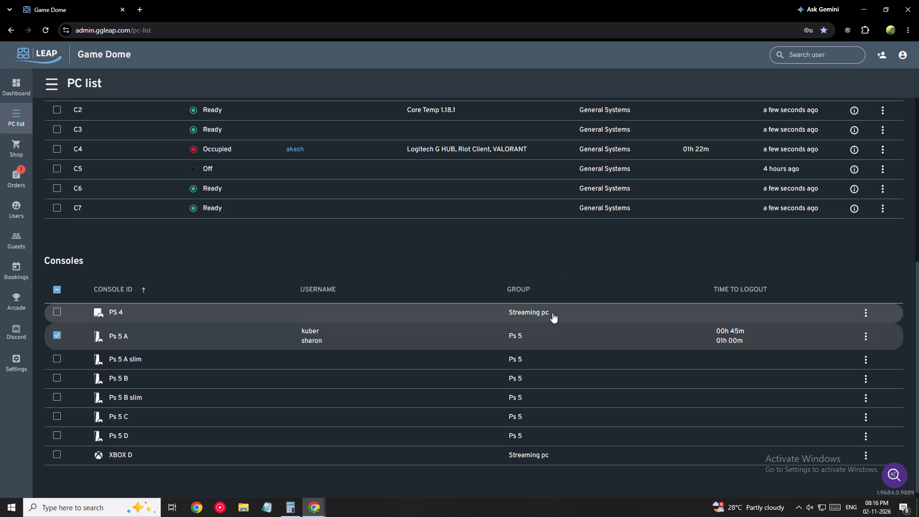
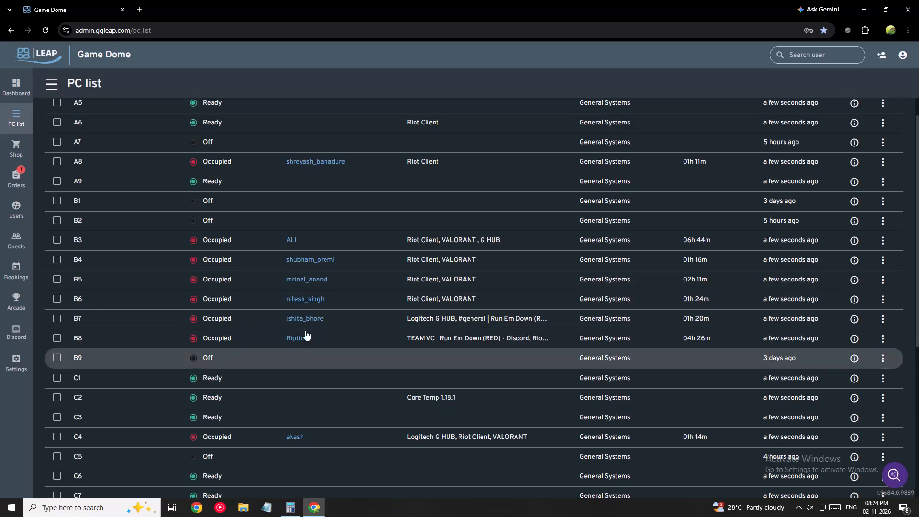
{"action": "left_click", "coordinate": [313, 319]}
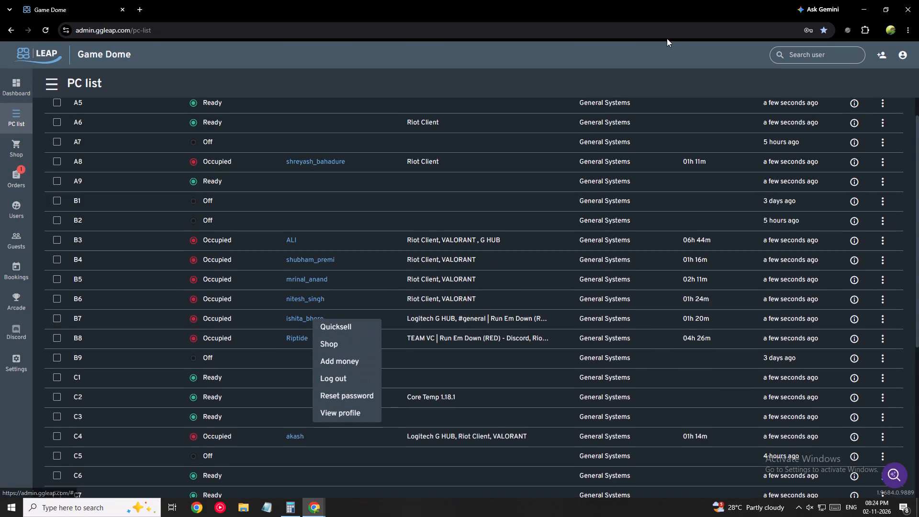
{"action": "left_click", "coordinate": [835, 58]}
{"action": "type", "text": "oka"}
{"action": "left_click", "coordinate": [875, 79]}
{"action": "left_click", "coordinate": [892, 88]}
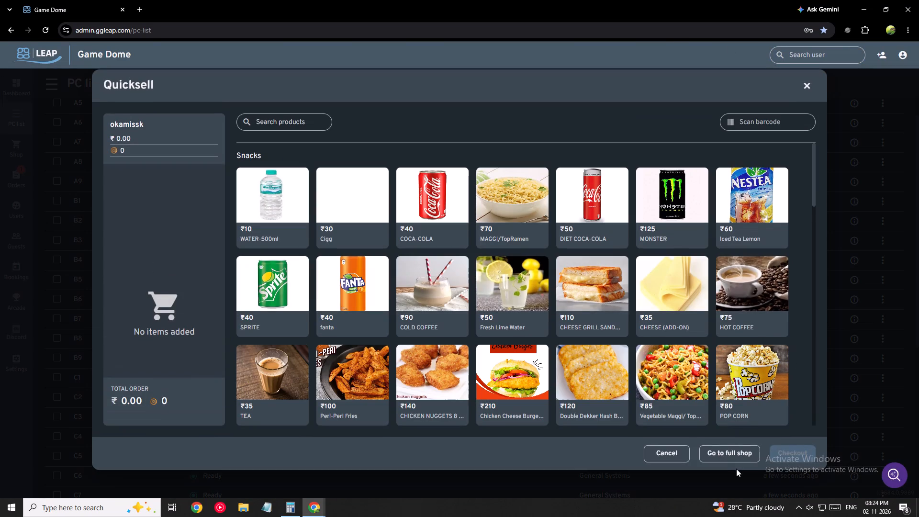
{"action": "left_click_drag", "start_coordinate": [733, 444], "coordinate": [728, 443]}
{"action": "left_click", "coordinate": [719, 456]}
{"action": "left_click", "coordinate": [331, 151]}
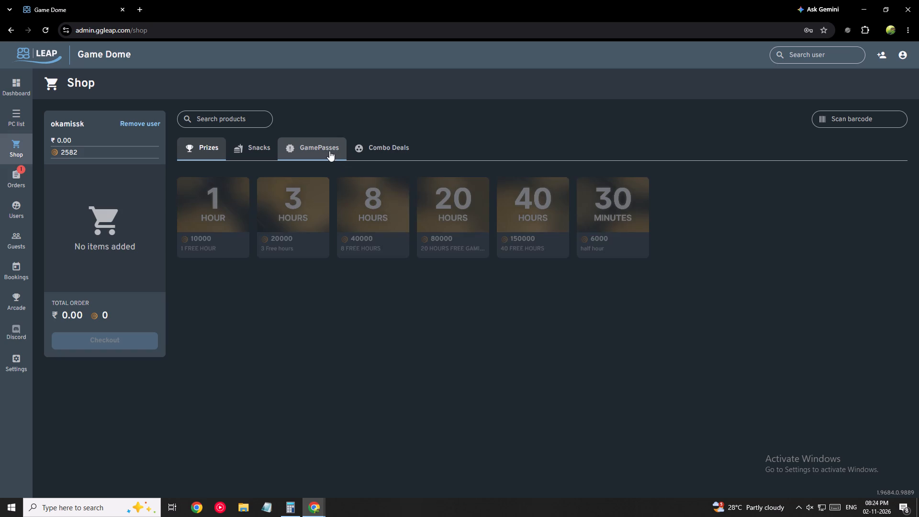
{"action": "left_click", "coordinate": [330, 180]}
{"action": "left_click_drag", "start_coordinate": [207, 246], "coordinate": [61, 215]}
{"action": "left_click_drag", "start_coordinate": [114, 341], "coordinate": [120, 339]}
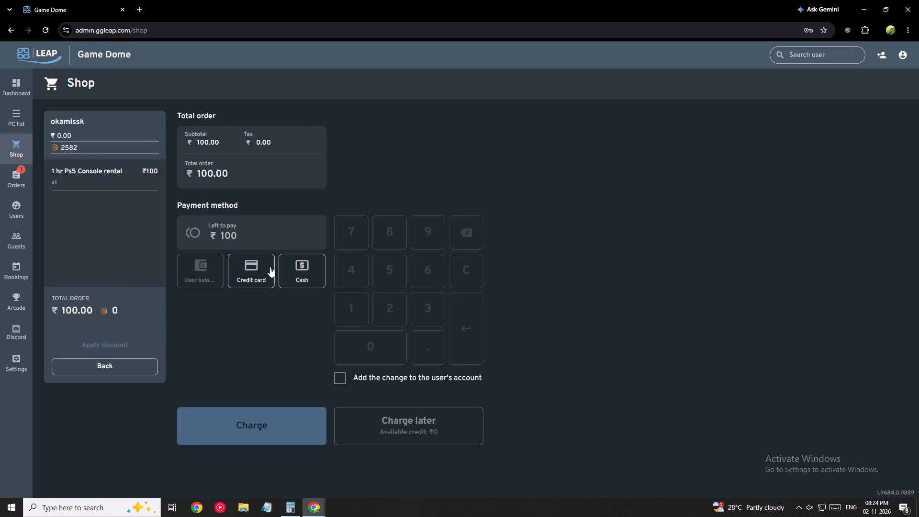
{"action": "left_click", "coordinate": [270, 267]}
{"action": "left_click", "coordinate": [261, 429]}
{"action": "left_click", "coordinate": [803, 55]}
{"action": "key", "text": "v"}
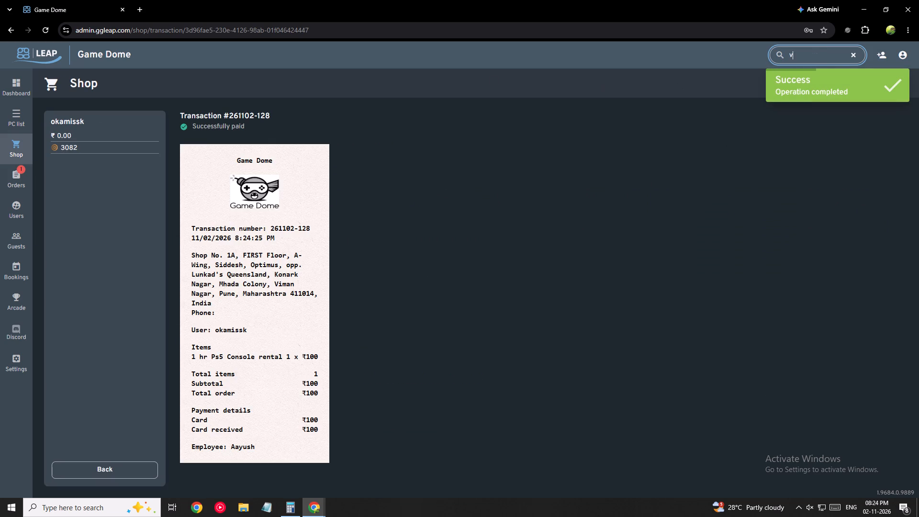
{"action": "key", "text": "b"}
{"action": "left_click", "coordinate": [874, 71]}
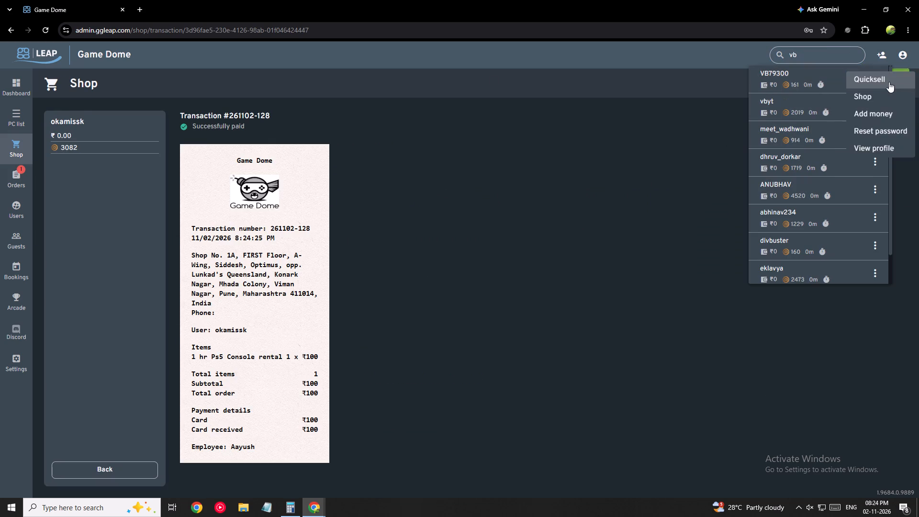
{"action": "left_click", "coordinate": [889, 82]}
{"action": "left_click_drag", "start_coordinate": [754, 452], "coordinate": [748, 453]}
{"action": "left_click", "coordinate": [303, 133]}
{"action": "left_click", "coordinate": [305, 144]}
{"action": "left_click", "coordinate": [310, 170]}
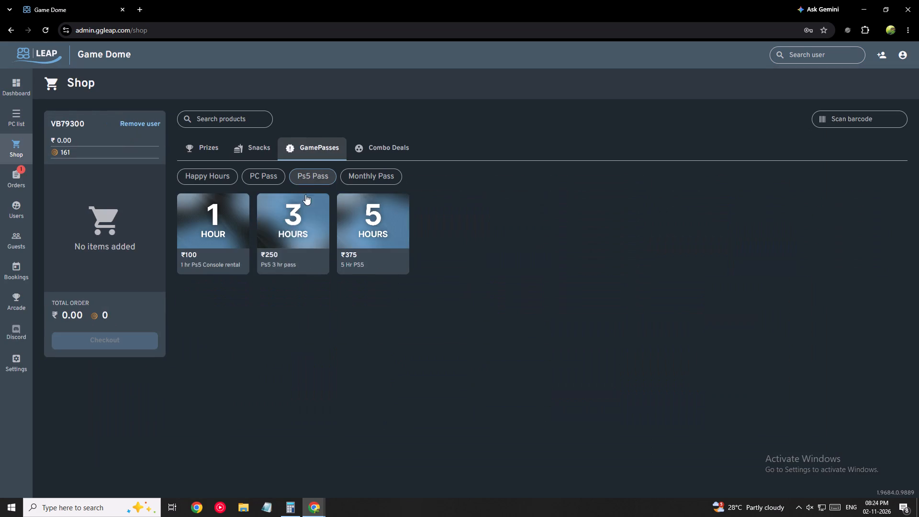
{"action": "left_click_drag", "start_coordinate": [215, 230], "coordinate": [129, 233]}
{"action": "left_click", "coordinate": [99, 225]}
{"action": "left_click", "coordinate": [90, 347]}
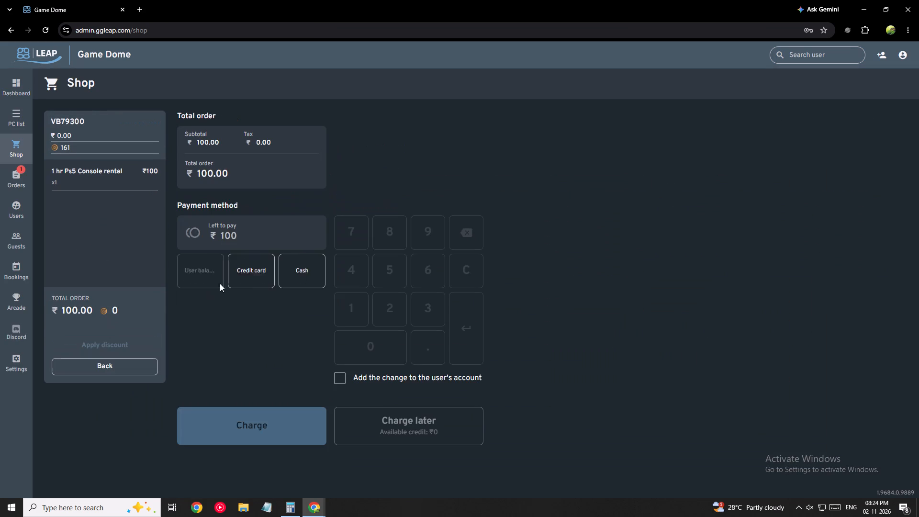
{"action": "left_click", "coordinate": [272, 267]}
{"action": "left_click", "coordinate": [247, 432]}
{"action": "double_click", "coordinate": [54, 121]}
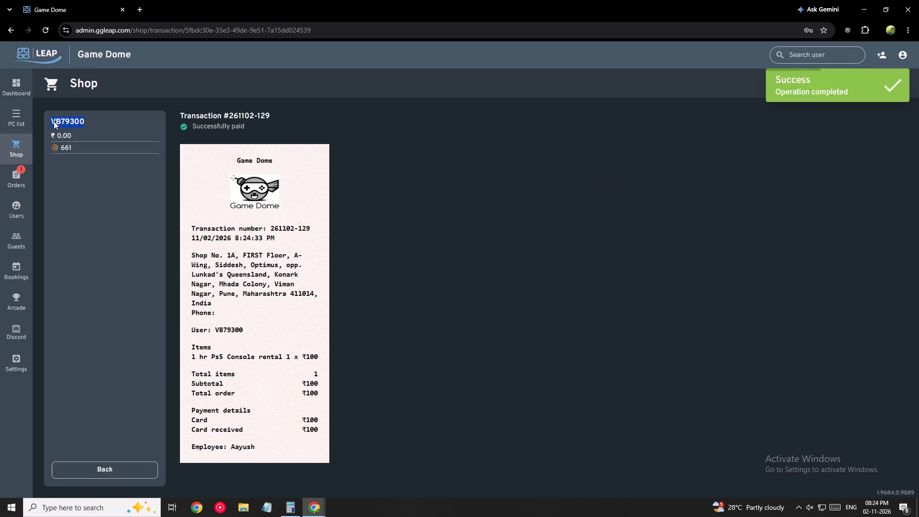
{"action": "key", "text": "ctrl+c"}
{"action": "left_click", "coordinate": [9, 176]}
{"action": "left_click", "coordinate": [231, 124]}
{"action": "left_click", "coordinate": [243, 102]}
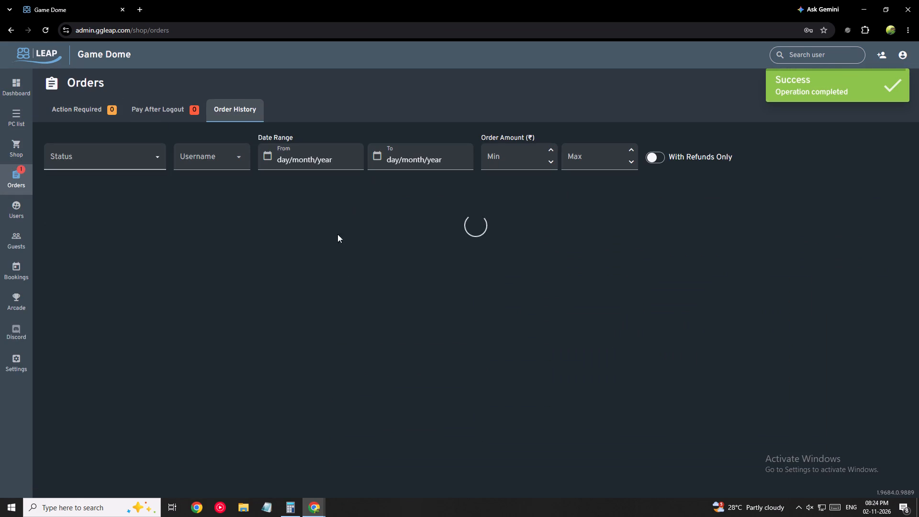
{"action": "left_click", "coordinate": [361, 265]}
{"action": "double_click", "coordinate": [75, 122]}
{"action": "key", "text": "ctrl+c"}
Return to the Consoles section of the PC list.
{"action": "left_click", "coordinate": [0, 121]}
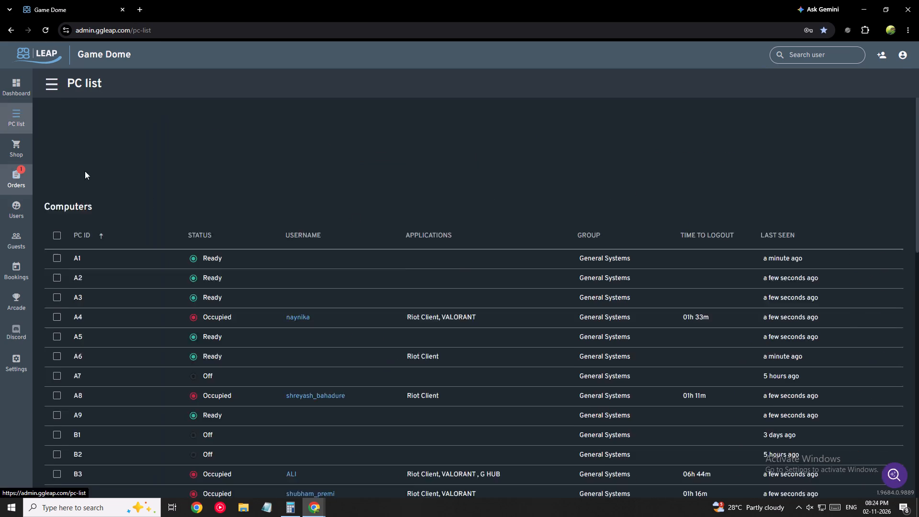
{"action": "scroll", "coordinate": [226, 212], "scroll_direction": "down", "scroll_amount": 13}
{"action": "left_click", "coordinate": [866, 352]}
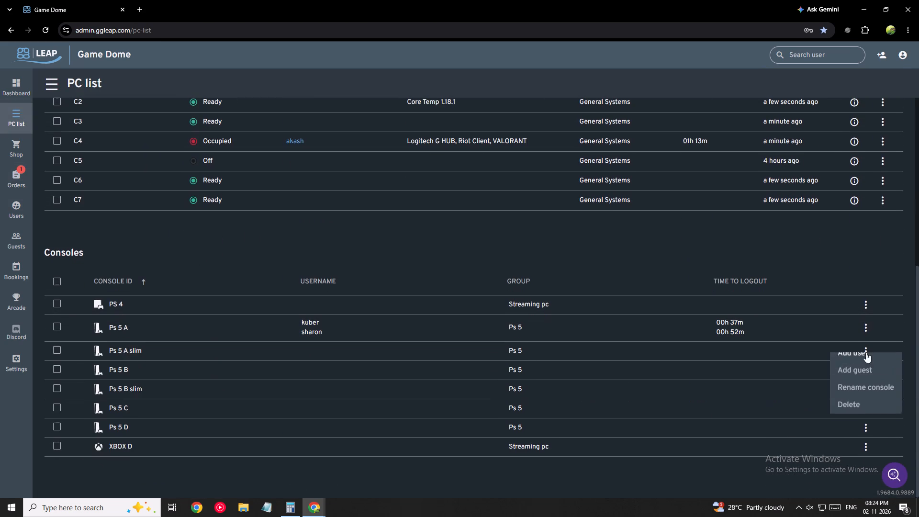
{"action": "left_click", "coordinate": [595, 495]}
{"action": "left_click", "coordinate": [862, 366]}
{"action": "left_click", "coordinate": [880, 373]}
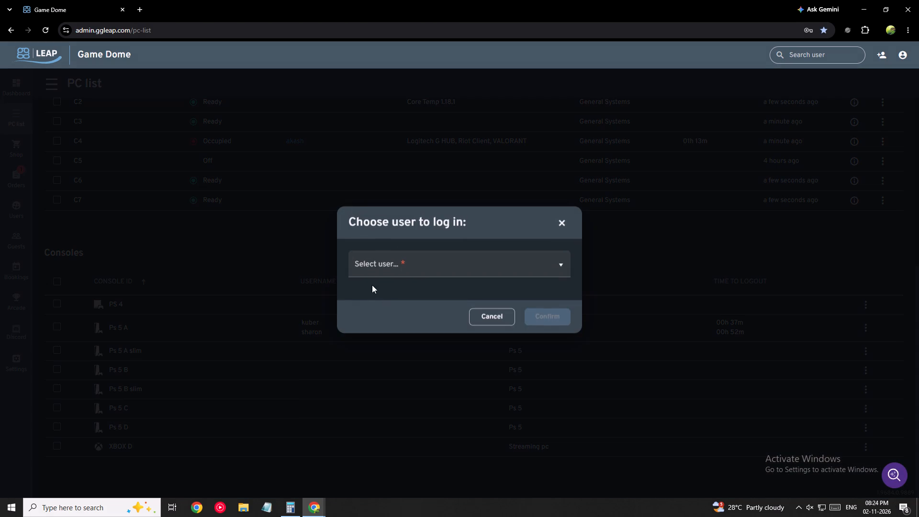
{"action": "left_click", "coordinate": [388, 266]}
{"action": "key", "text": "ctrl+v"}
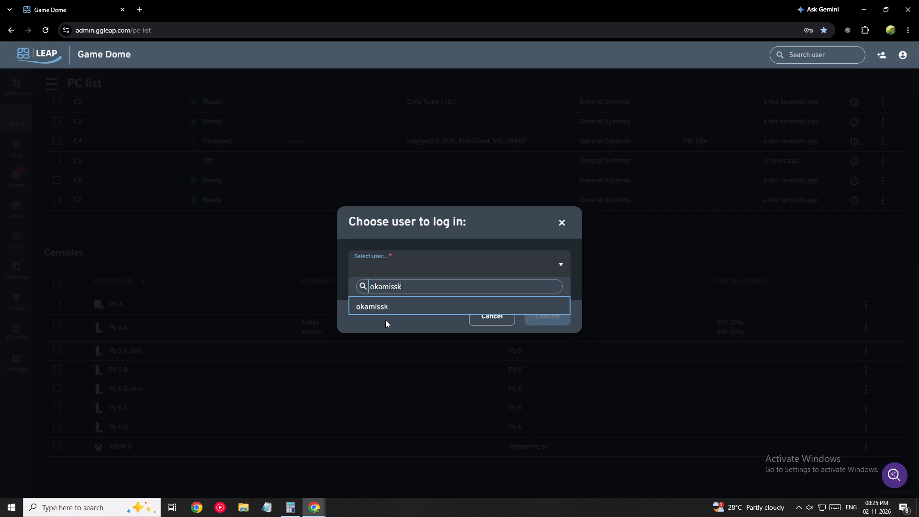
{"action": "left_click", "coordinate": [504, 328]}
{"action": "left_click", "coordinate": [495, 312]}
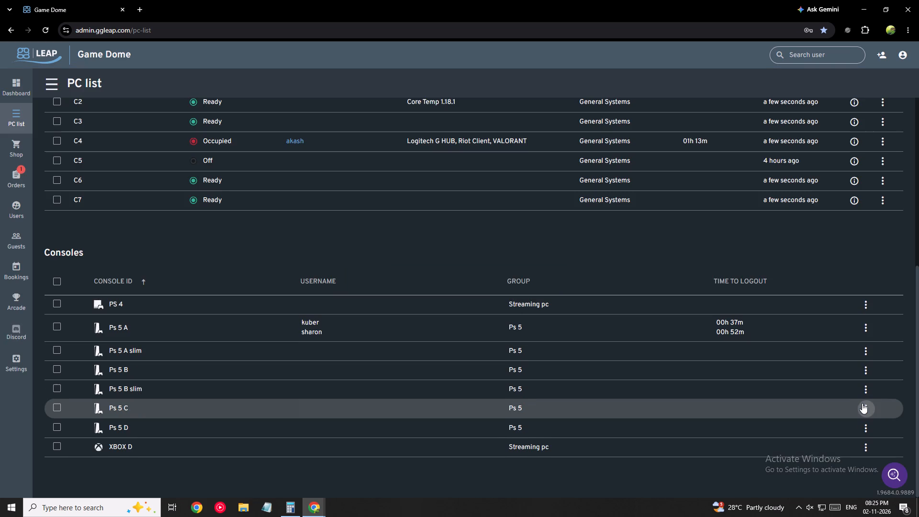
{"action": "left_click", "coordinate": [862, 403]}
{"action": "left_click", "coordinate": [872, 407]}
{"action": "left_click", "coordinate": [409, 269], "text": "ctrl"}
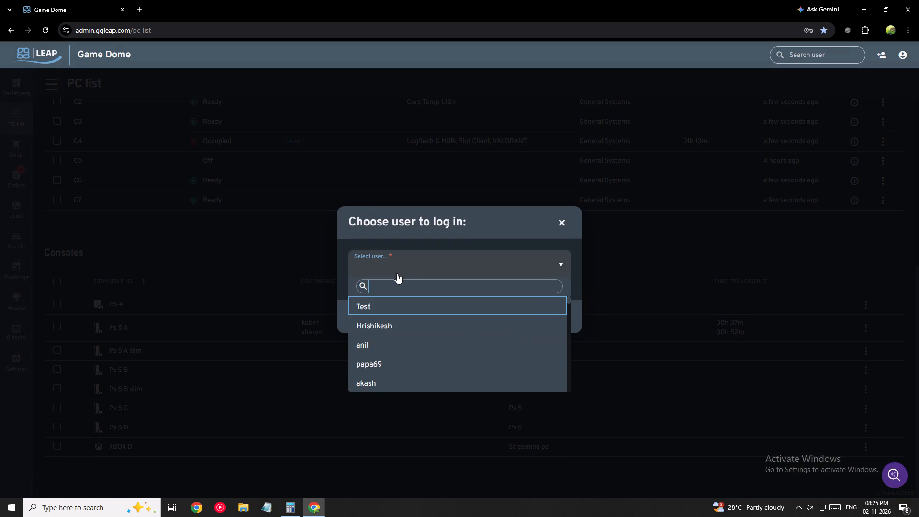
{"action": "key", "text": "ctrl+v"}
{"action": "left_click", "coordinate": [495, 306]}
{"action": "left_click", "coordinate": [532, 315]}
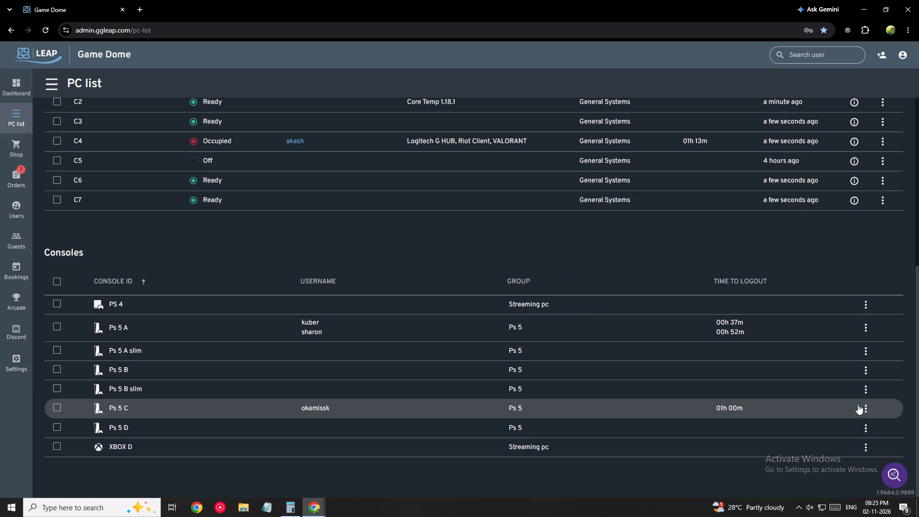
{"action": "left_click", "coordinate": [870, 408]}
{"action": "left_click", "coordinate": [863, 354]}
{"action": "left_click", "coordinate": [364, 265]}
{"action": "key", "text": "super+v"}
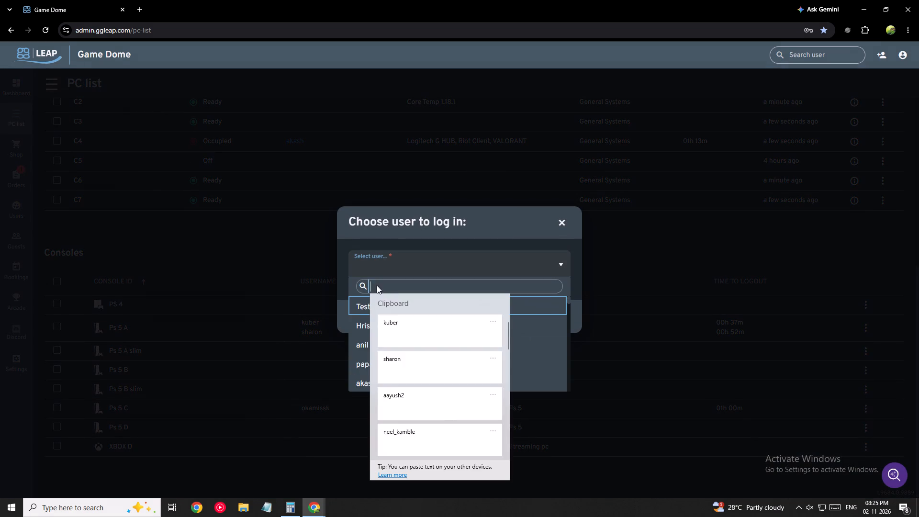
{"action": "left_click", "coordinate": [420, 359]}
{"action": "key", "text": "ctrl+v"}
{"action": "left_click", "coordinate": [439, 284]}
{"action": "left_click", "coordinate": [471, 301]}
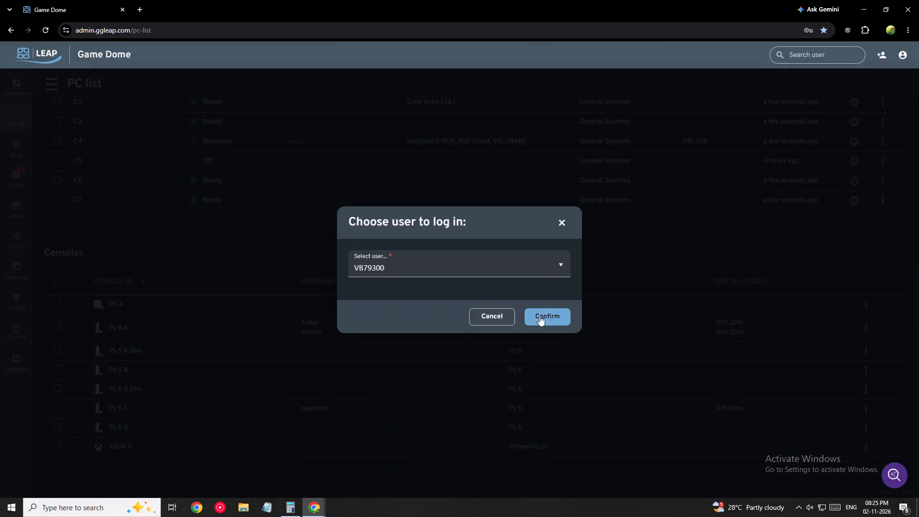
{"action": "left_click", "coordinate": [546, 317]}
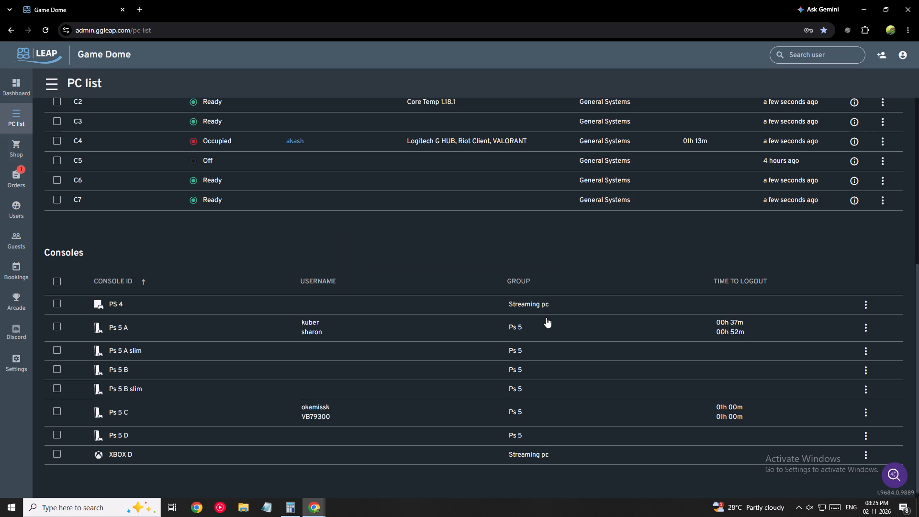
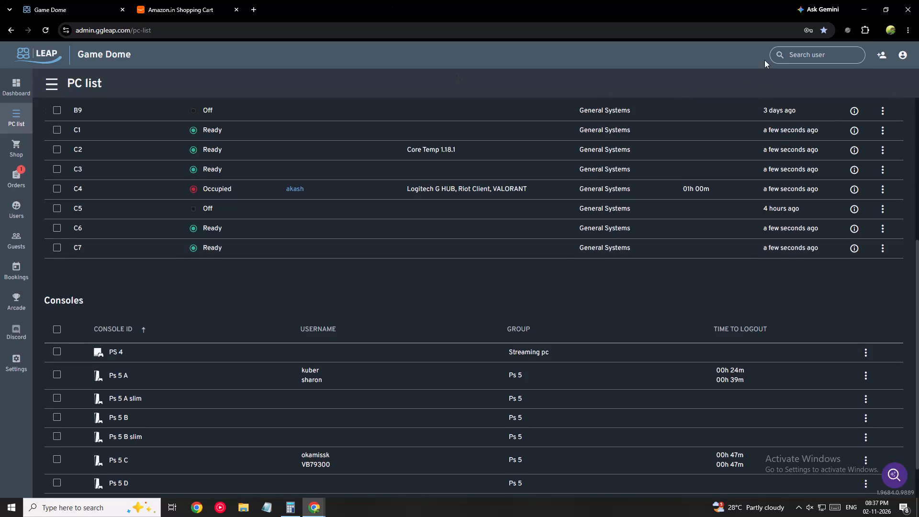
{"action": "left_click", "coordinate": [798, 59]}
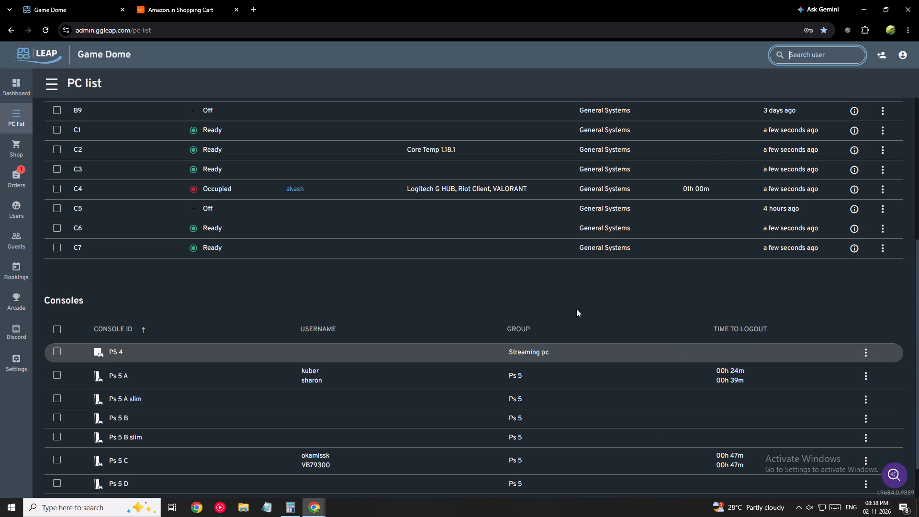
{"action": "scroll", "coordinate": [708, 368], "scroll_direction": "down", "scroll_amount": 2}
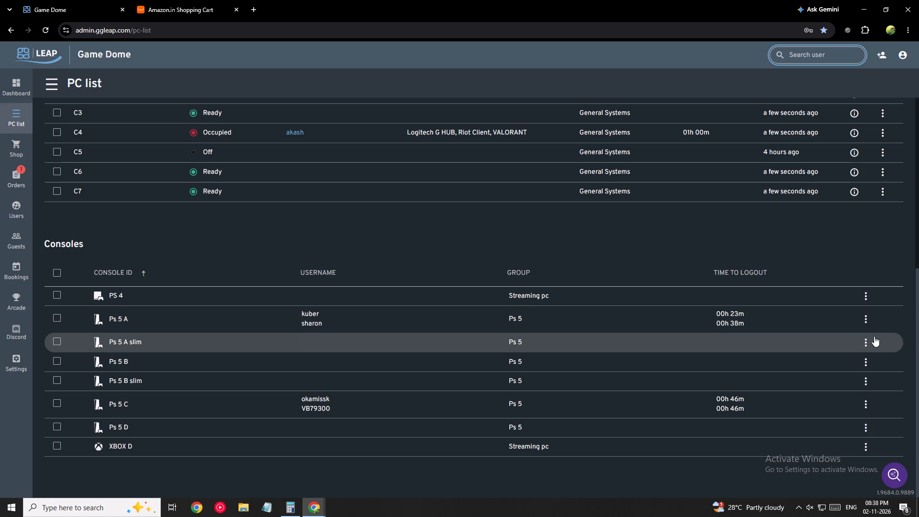
{"action": "left_click", "coordinate": [866, 398]}
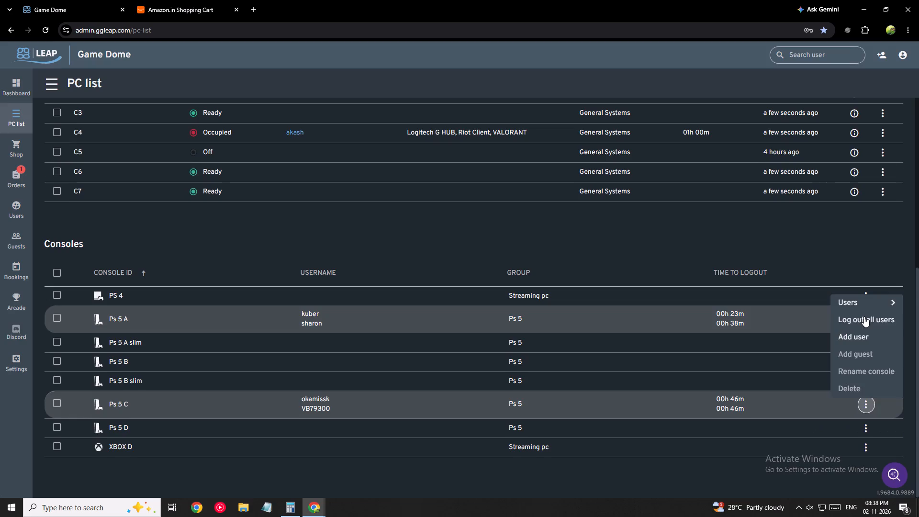
{"action": "left_click", "coordinate": [320, 400]}
{"action": "left_click", "coordinate": [359, 358]}
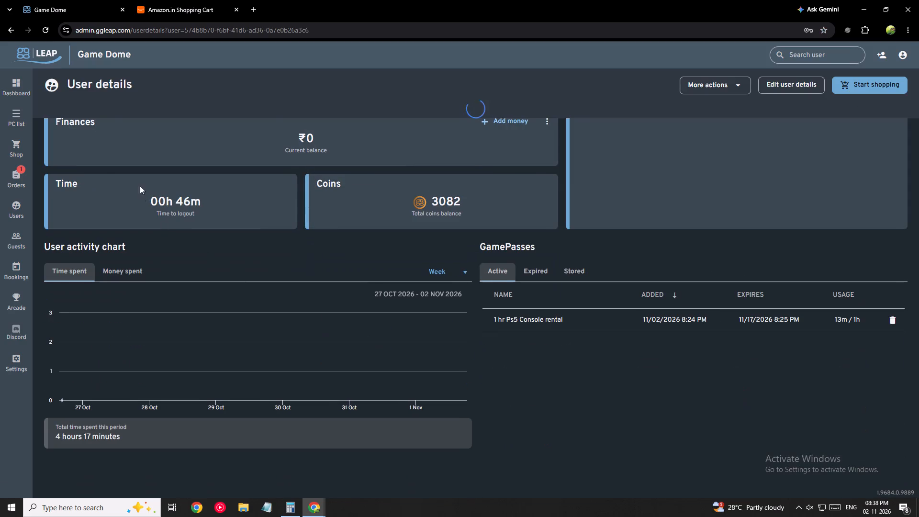
{"action": "scroll", "coordinate": [185, 264], "scroll_direction": "up", "scroll_amount": 12}
{"action": "double_click", "coordinate": [132, 100]}
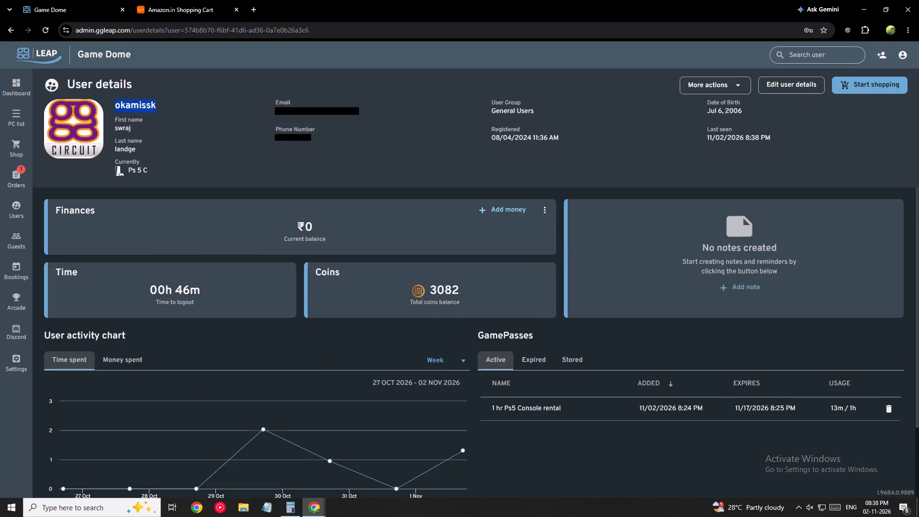
{"action": "key", "text": "ctrl+c"}
{"action": "left_click", "coordinate": [22, 105]}
{"action": "scroll", "coordinate": [271, 271], "scroll_direction": "down", "scroll_amount": 1}
{"action": "scroll", "coordinate": [272, 272], "scroll_direction": "up", "scroll_amount": 1}
{"action": "scroll", "coordinate": [272, 272], "scroll_direction": "down", "scroll_amount": 9}
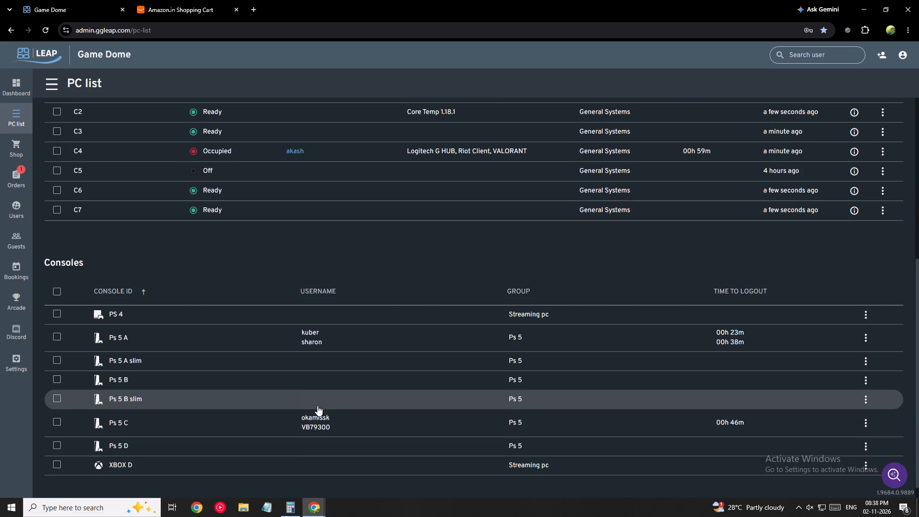
{"action": "left_click", "coordinate": [322, 416]}
{"action": "left_click", "coordinate": [348, 340]}
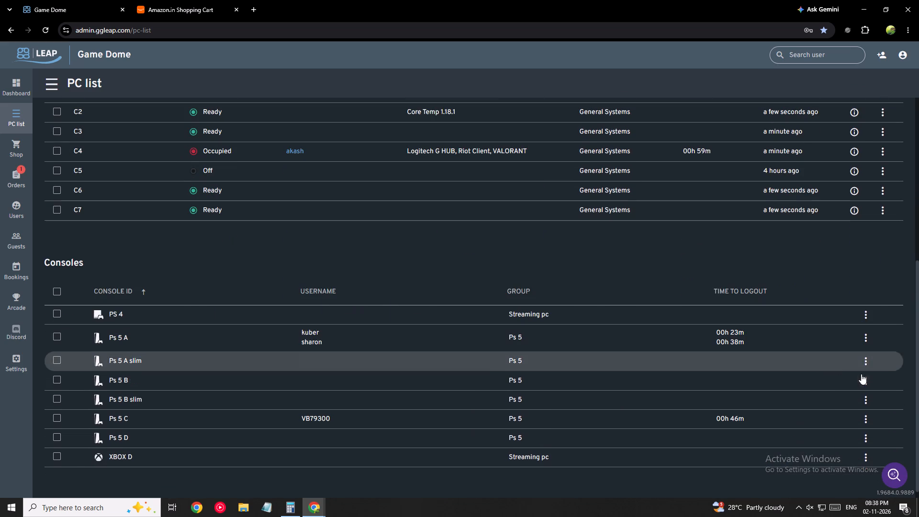
{"action": "left_click", "coordinate": [863, 376]}
{"action": "left_click", "coordinate": [880, 384]}
{"action": "left_click", "coordinate": [422, 268]}
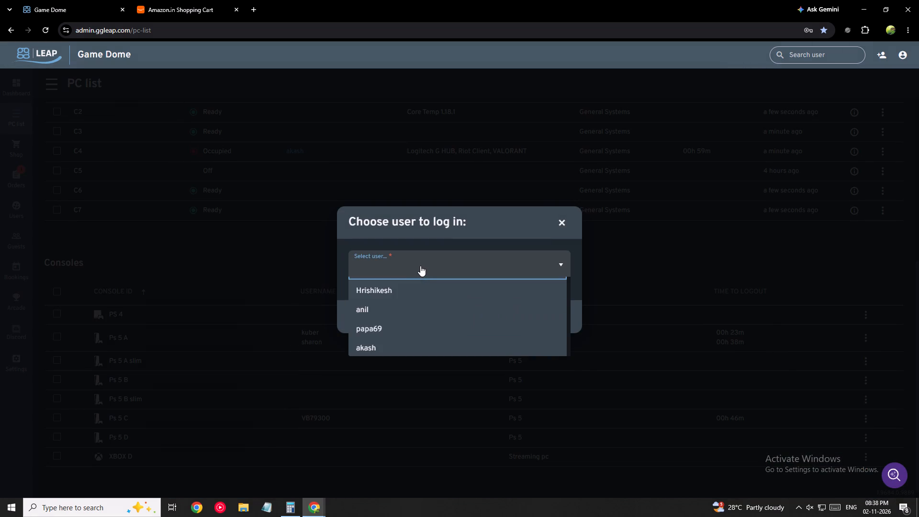
{"action": "key", "text": "ctrl+v"}
{"action": "left_click", "coordinate": [468, 290]}
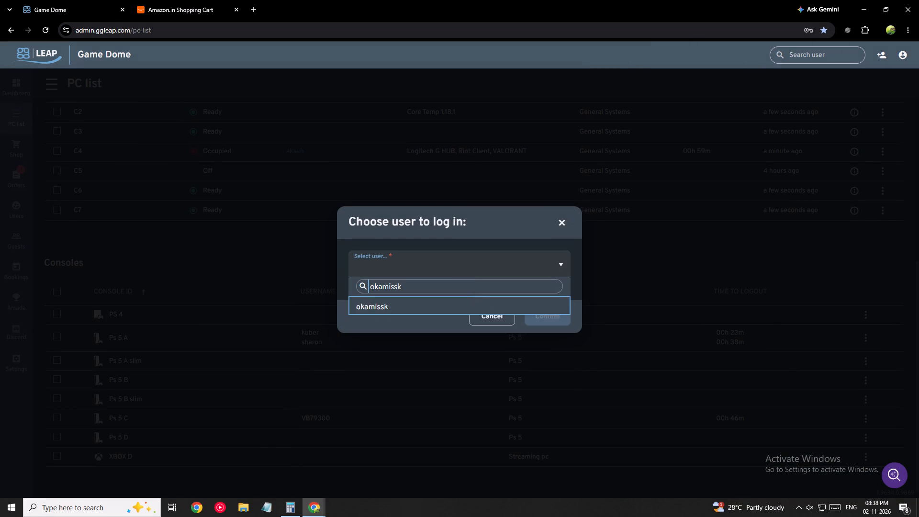
{"action": "left_click", "coordinate": [487, 301]}
{"action": "left_click", "coordinate": [543, 303]}
{"action": "left_click", "coordinate": [556, 315]}
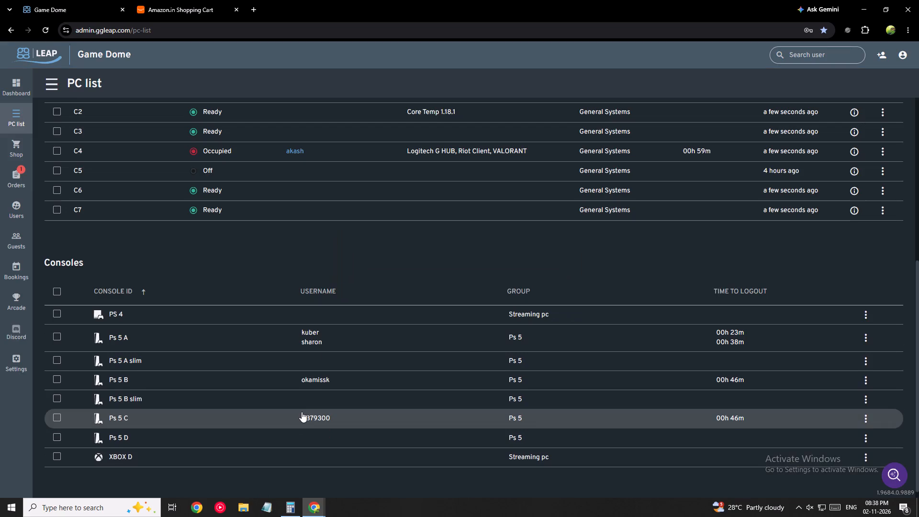
{"action": "left_click", "coordinate": [321, 416]}
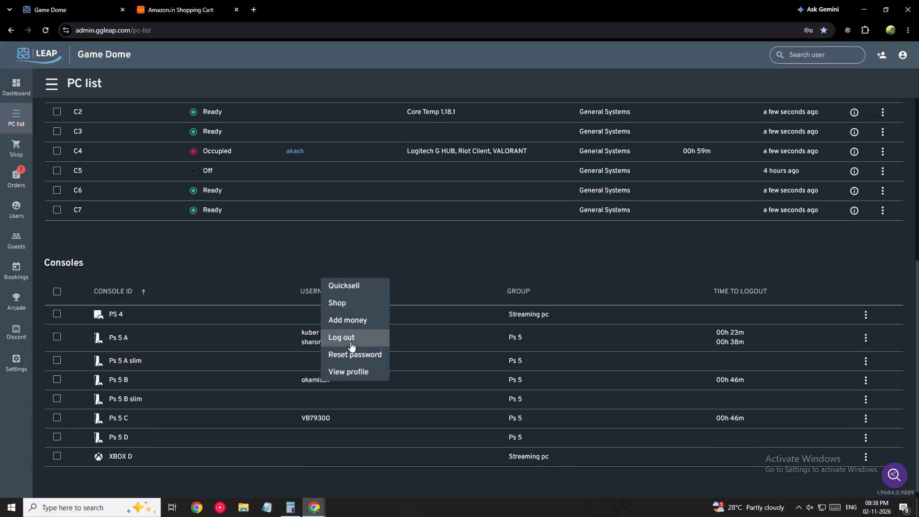
{"action": "left_click", "coordinate": [356, 382]}
{"action": "left_click", "coordinate": [323, 415]}
{"action": "left_click", "coordinate": [355, 370]}
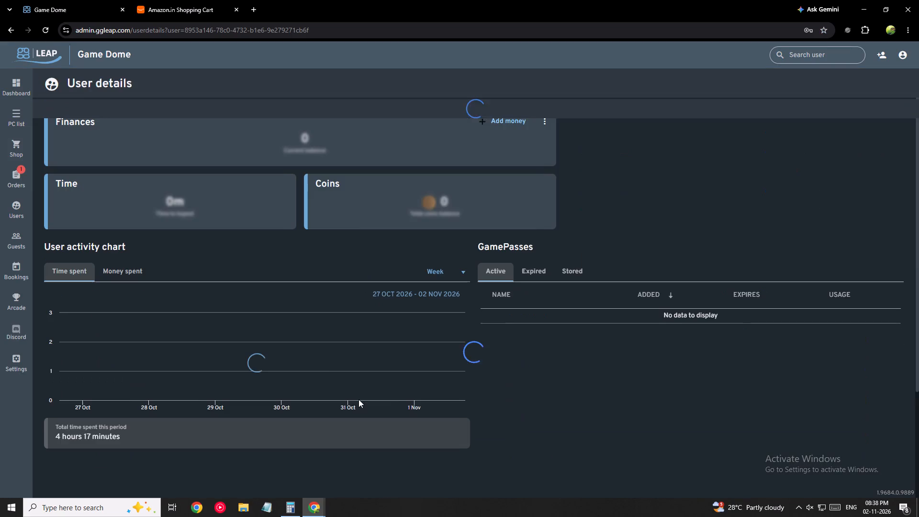
{"action": "scroll", "coordinate": [108, 321], "scroll_direction": "up", "scroll_amount": 5}
{"action": "scroll", "coordinate": [138, 296], "scroll_direction": "down", "scroll_amount": 1}
{"action": "scroll", "coordinate": [138, 294], "scroll_direction": "up", "scroll_amount": 8}
{"action": "double_click", "coordinate": [134, 98]}
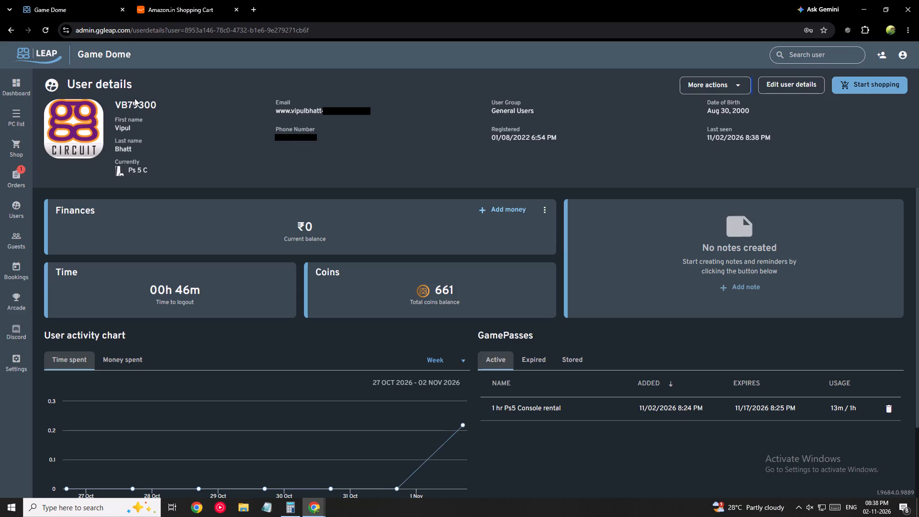
{"action": "double_click", "coordinate": [137, 102], "text": "ctrl"}
{"action": "key", "text": "ctrl+c"}
{"action": "left_click", "coordinate": [15, 122]}
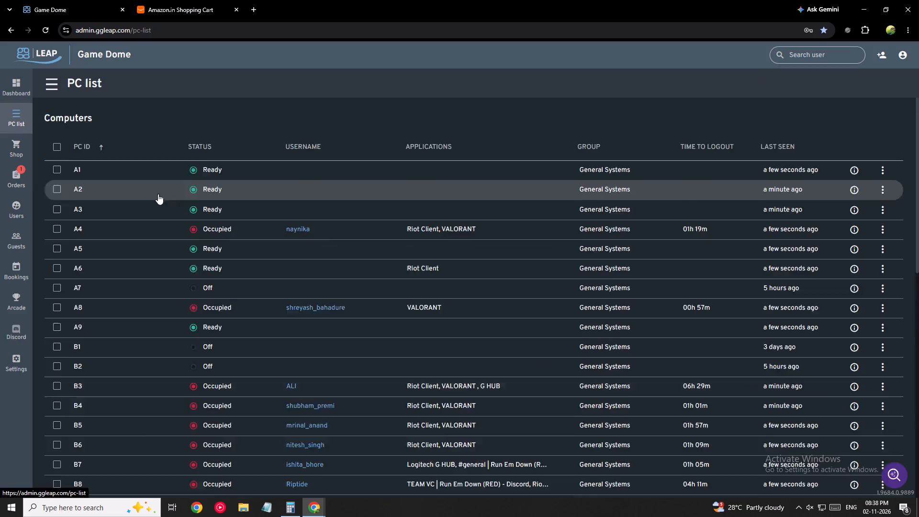
{"action": "scroll", "coordinate": [165, 221], "scroll_direction": "down", "scroll_amount": 12}
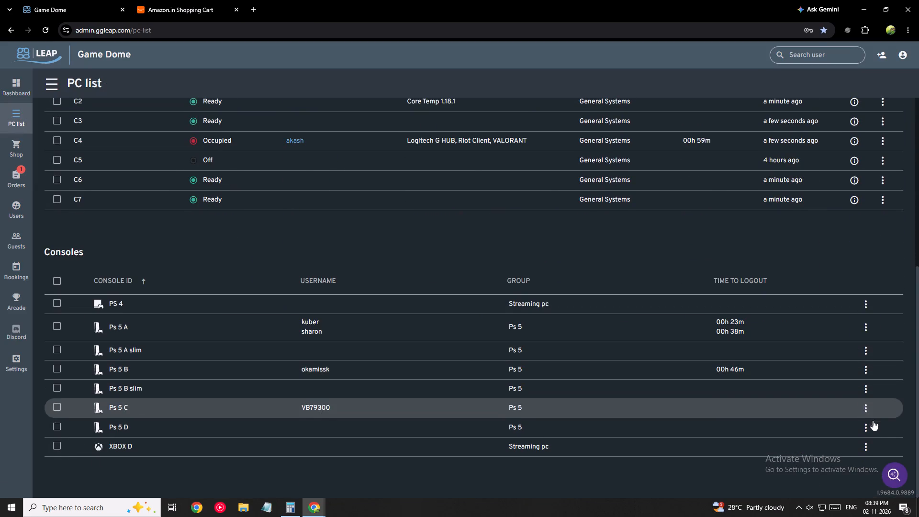
{"action": "left_click", "coordinate": [869, 407]}
{"action": "left_click", "coordinate": [871, 332]}
{"action": "left_click", "coordinate": [864, 368]}
{"action": "left_click", "coordinate": [874, 408]}
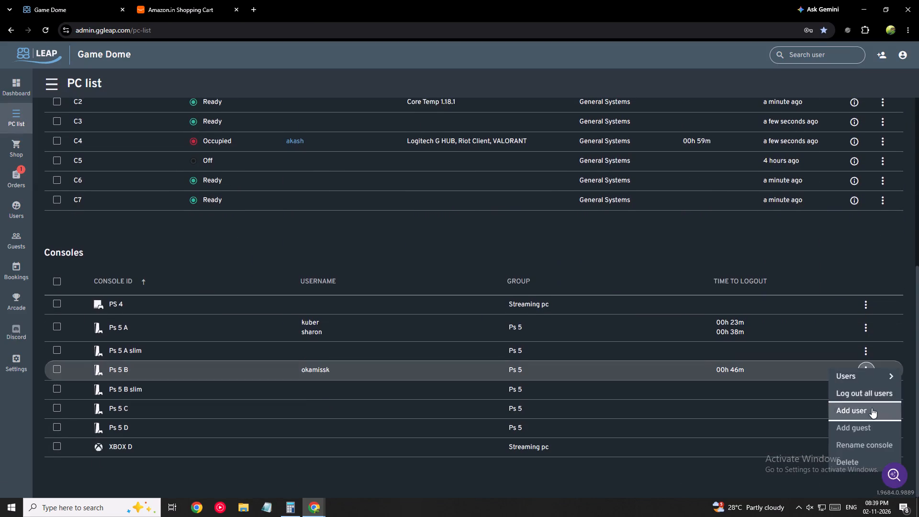
{"action": "left_click", "coordinate": [419, 285]}
{"action": "left_click", "coordinate": [404, 269]}
{"action": "key", "text": "ctrl+v"}
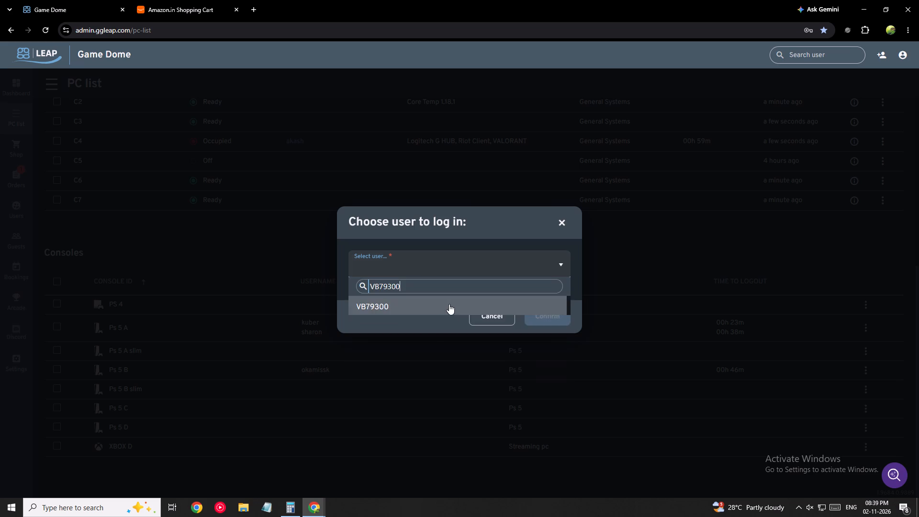
{"action": "left_click", "coordinate": [449, 304]}
{"action": "left_click", "coordinate": [533, 324]}
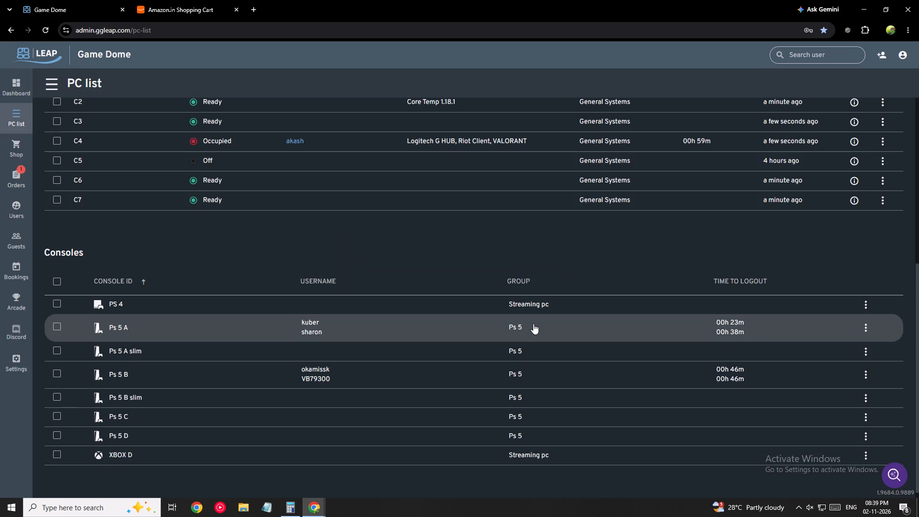
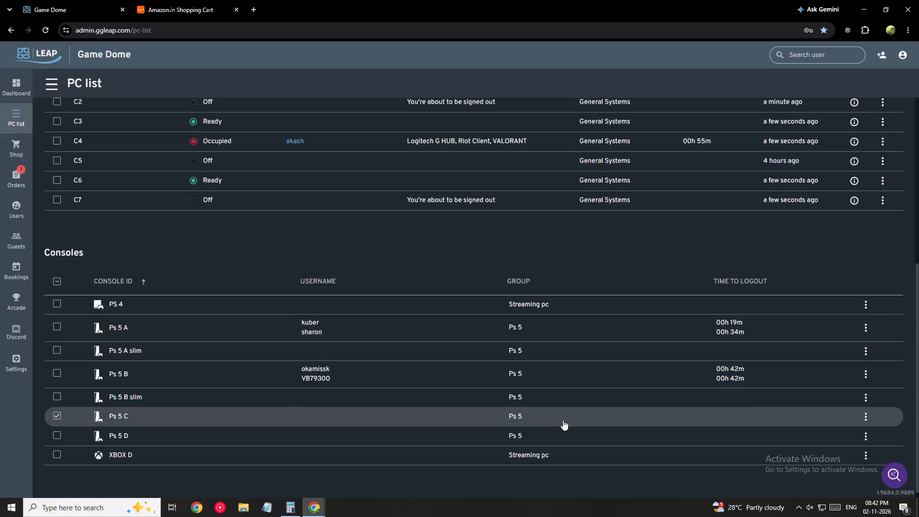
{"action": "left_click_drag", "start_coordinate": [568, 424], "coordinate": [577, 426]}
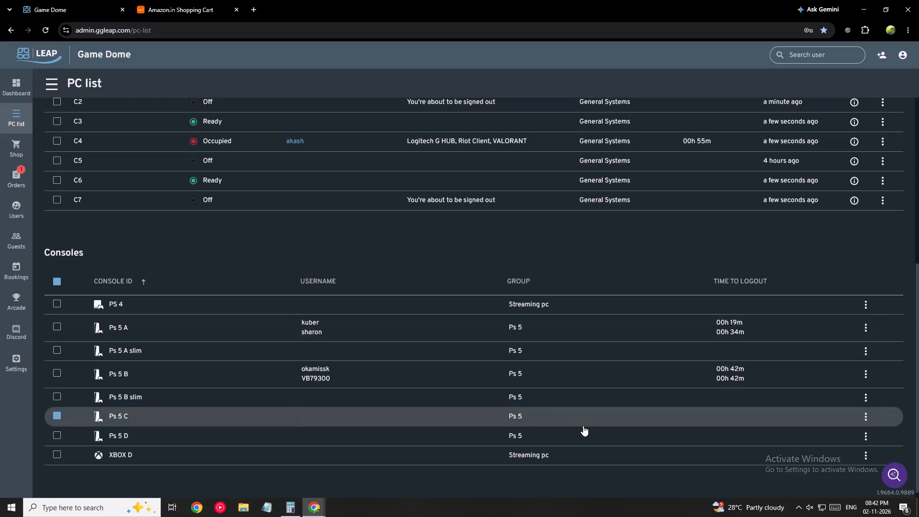
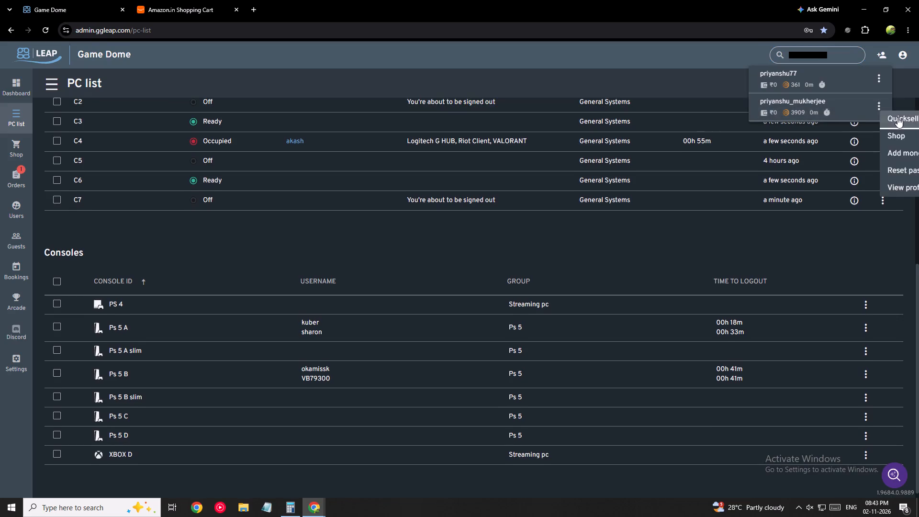
Sell one 1 hr Ps5 Console rental to the selected customer through the full shop, charging ₹100 by credit card.
{"action": "left_click", "coordinate": [727, 457]}
{"action": "left_click", "coordinate": [314, 153]}
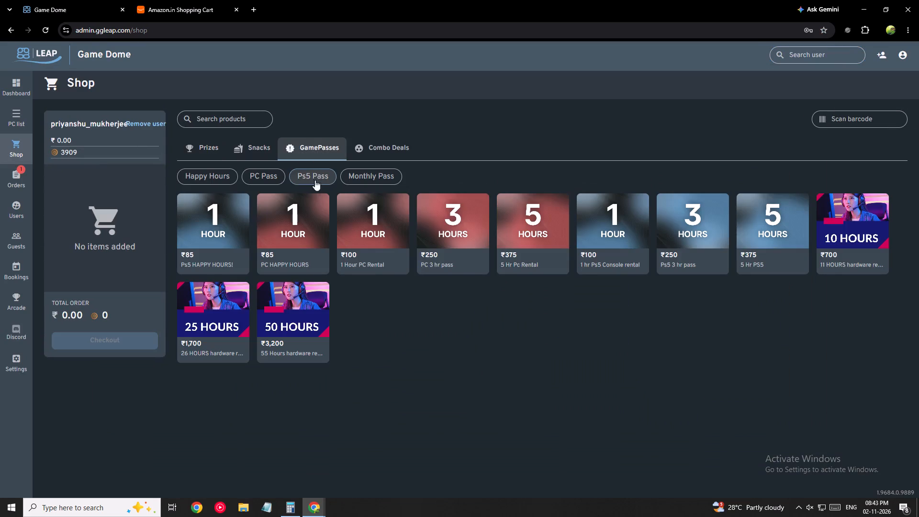
{"action": "left_click", "coordinate": [316, 188]}
{"action": "left_click", "coordinate": [311, 182]}
{"action": "left_click_drag", "start_coordinate": [207, 240], "coordinate": [73, 225]}
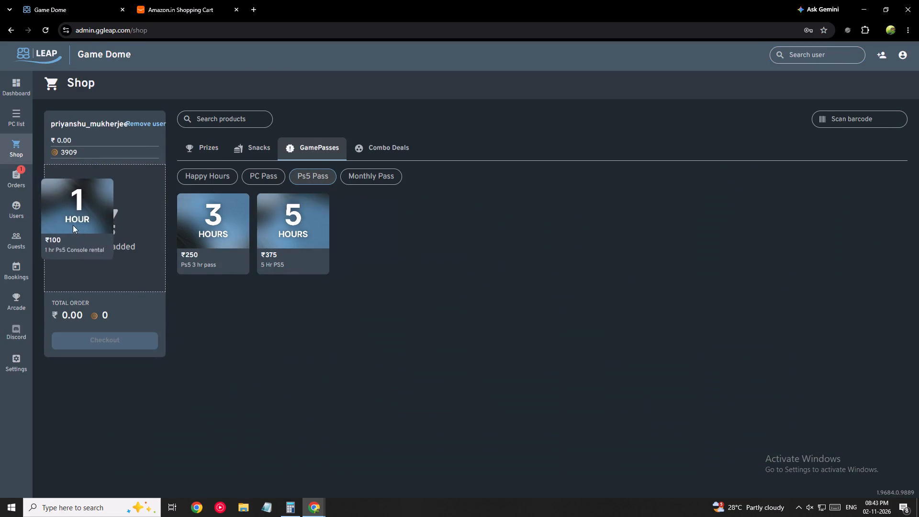
{"action": "left_click_drag", "start_coordinate": [73, 225], "coordinate": [73, 225]}
{"action": "left_click", "coordinate": [106, 333]}
{"action": "left_click", "coordinate": [235, 271]}
{"action": "left_click", "coordinate": [269, 416]}
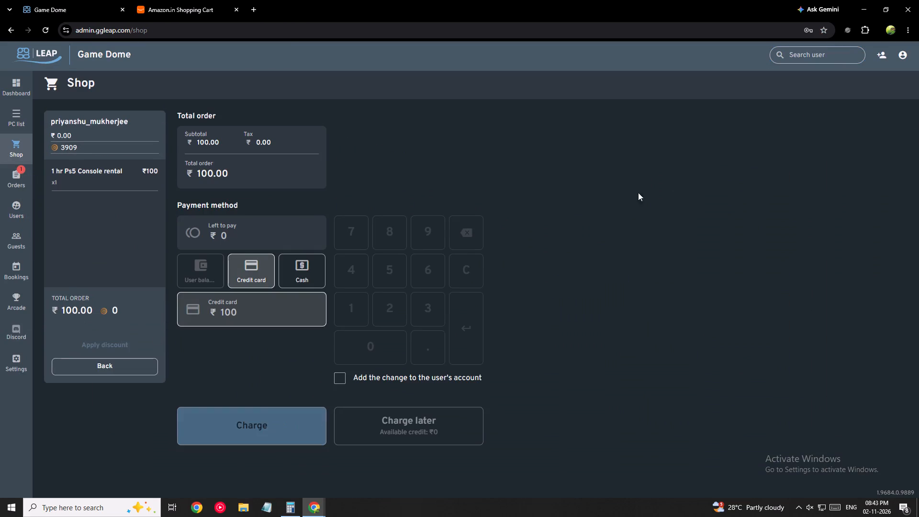
{"action": "left_click", "coordinate": [796, 51]}
{"action": "type", "text": "mukher"}
{"action": "type", "text": "jee"}
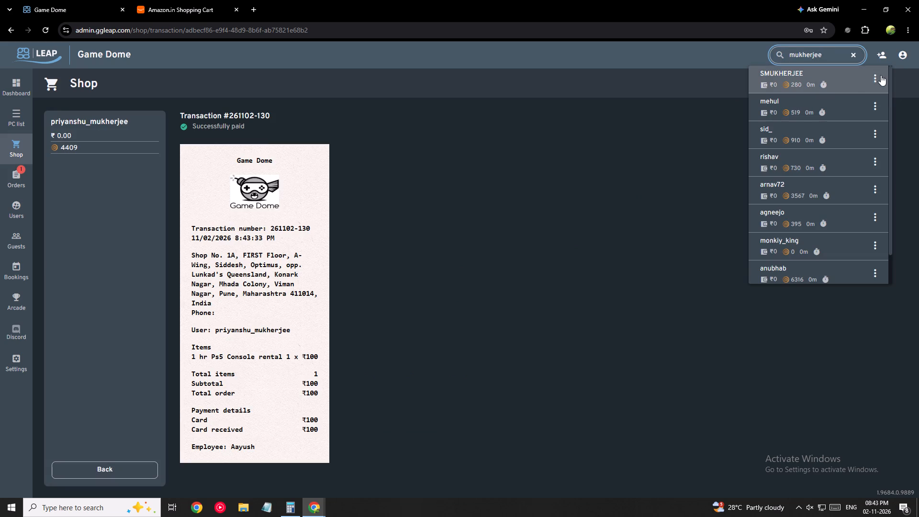
{"action": "left_click", "coordinate": [834, 56]}
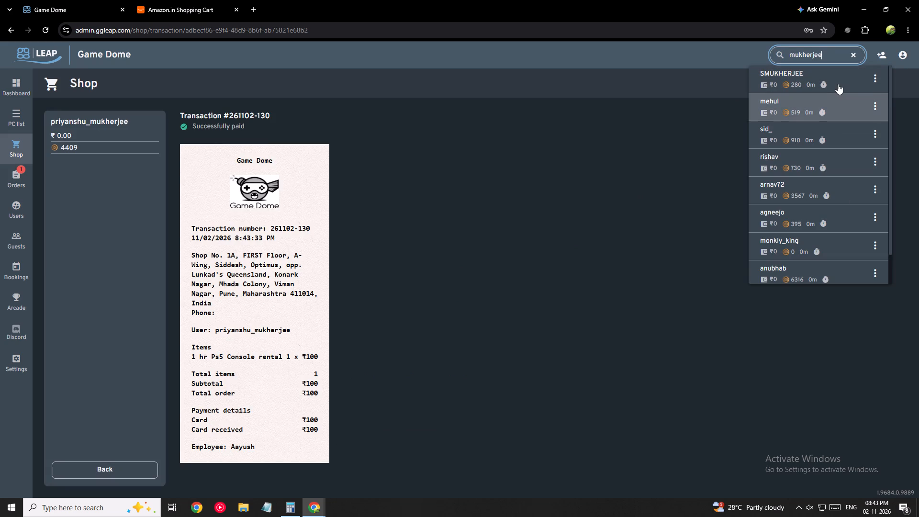
{"action": "key", "text": "r"}
{"action": "key", "text": "BackSpace"}
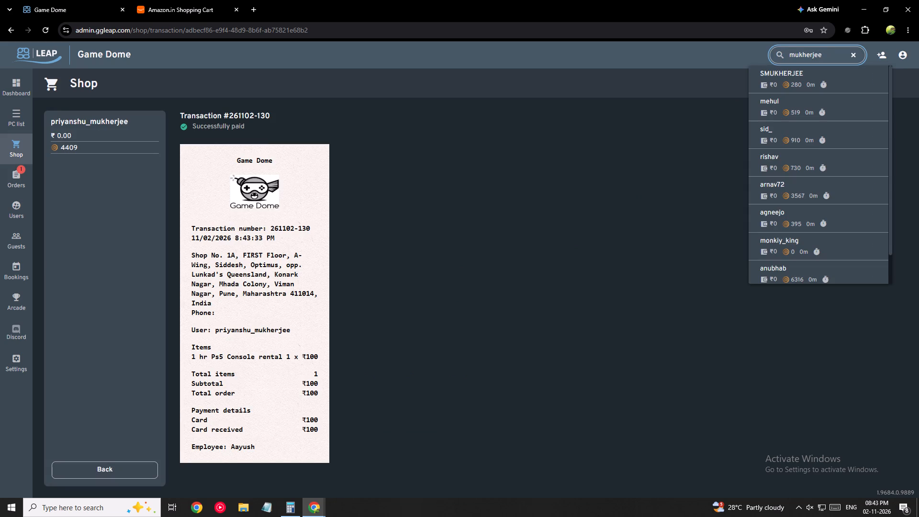
{"action": "key", "text": "Left"}
{"action": "key", "text": "Left"}
{"action": "key", "text": "Left"}
{"action": "key", "text": "Left"}
{"action": "key", "text": "Left"}
{"action": "key", "text": "Left"}
{"action": "key", "text": "Left"}
{"action": "key", "text": "Left"}
{"action": "key", "text": "Left"}
{"action": "key", "text": "Left"}
{"action": "key", "text": "Left"}
{"action": "key", "text": "Left"}
{"action": "key", "text": "Left"}
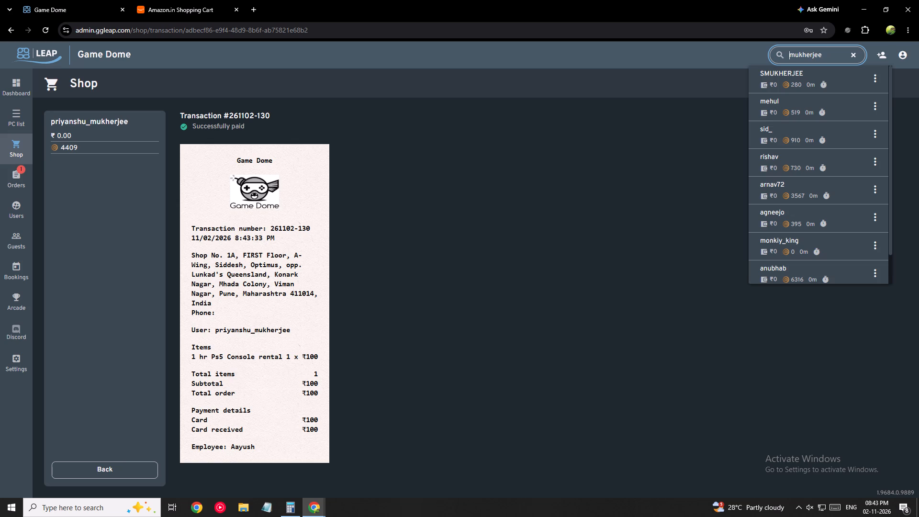
{"action": "key", "text": "shift+underscore"}
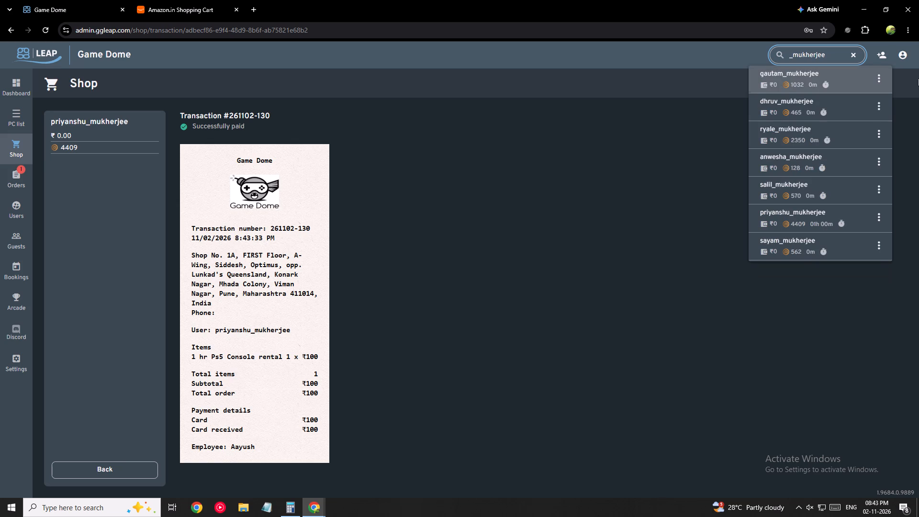
{"action": "left_click", "coordinate": [874, 79]}
{"action": "left_click", "coordinate": [893, 85]}
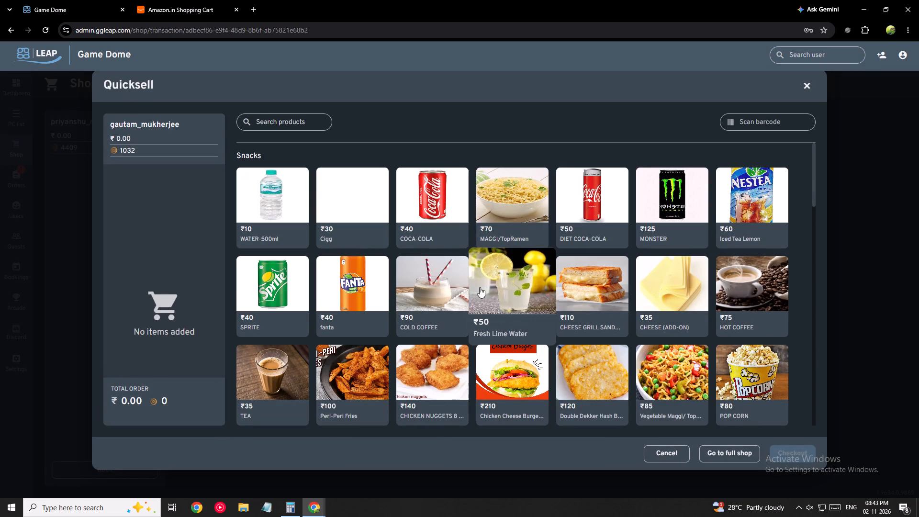
Sell this customer one 1 hr Ps5 Console rental through the full shop, charging ₹100 by credit card.
{"action": "left_click", "coordinate": [721, 450]}
{"action": "left_click", "coordinate": [299, 152]}
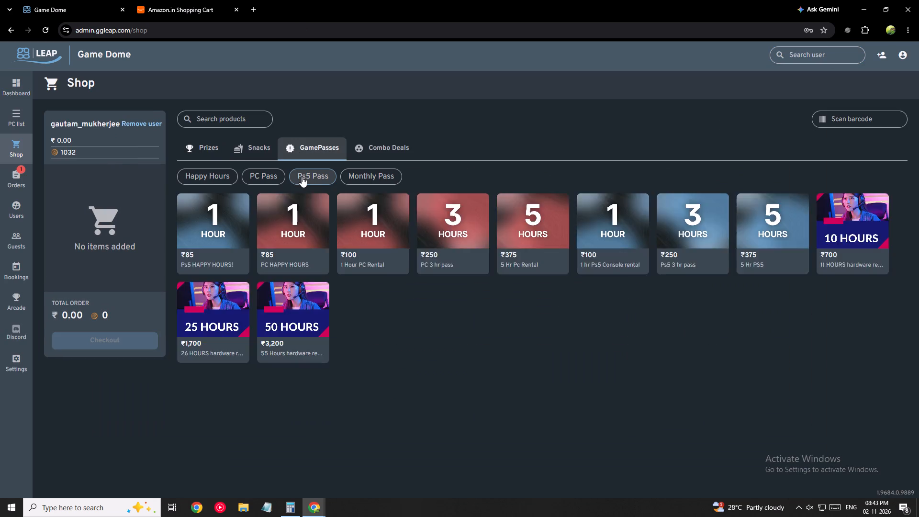
{"action": "left_click", "coordinate": [302, 177]}
{"action": "left_click_drag", "start_coordinate": [196, 244], "coordinate": [77, 258]}
{"action": "left_click_drag", "start_coordinate": [111, 342], "coordinate": [115, 342]}
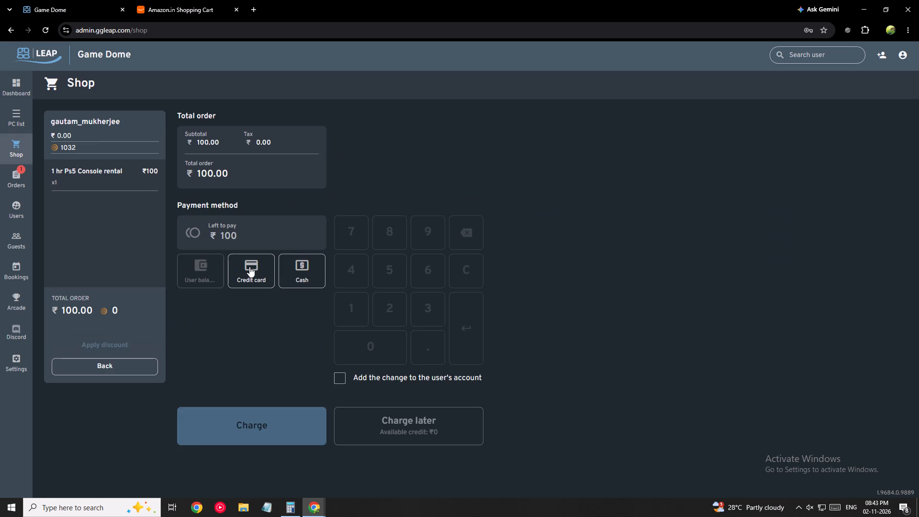
{"action": "left_click", "coordinate": [249, 267]}
{"action": "left_click", "coordinate": [240, 427]}
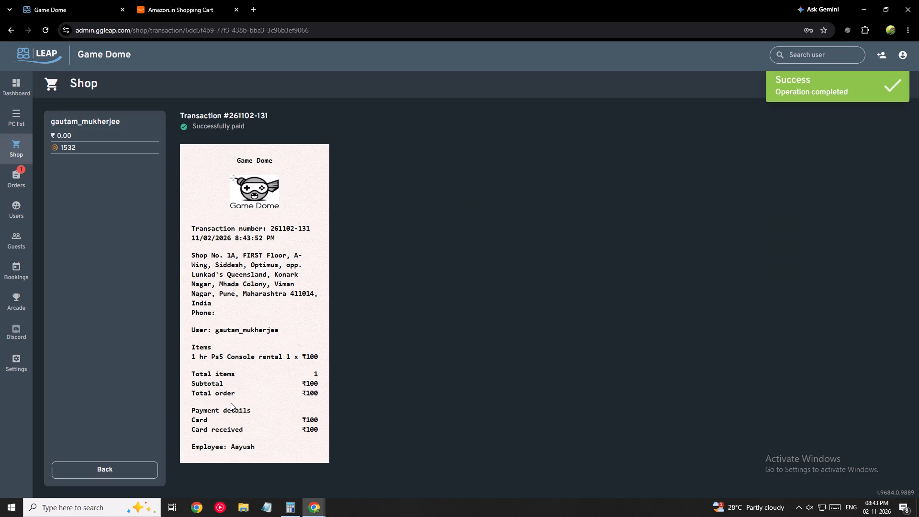
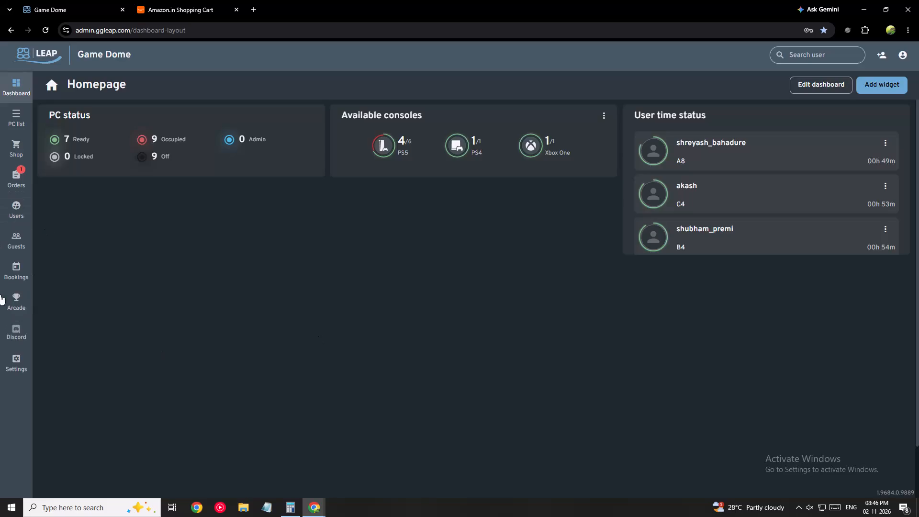
Open the order history and copy the customer's username from the newest order, paid at 8:45 PM.
{"action": "left_click", "coordinate": [24, 191]}
{"action": "left_click", "coordinate": [20, 196]}
{"action": "left_click", "coordinate": [19, 178]}
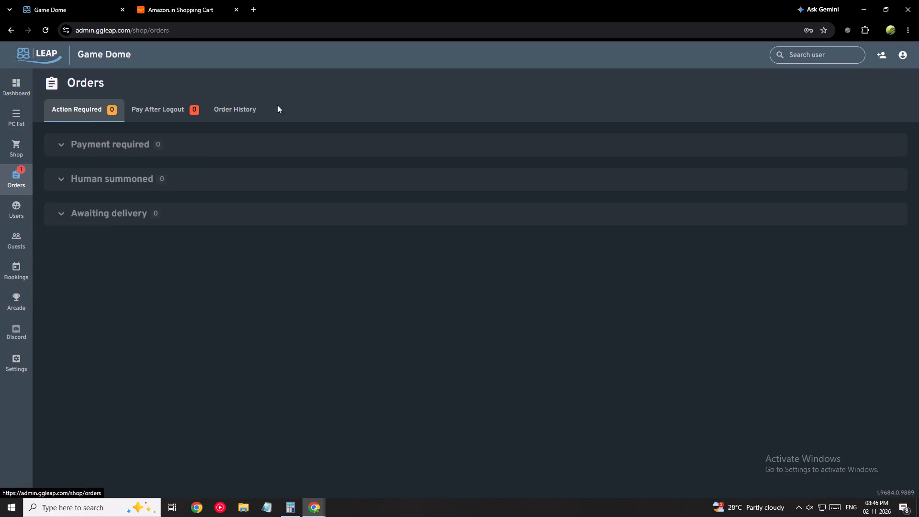
{"action": "left_click", "coordinate": [231, 111]}
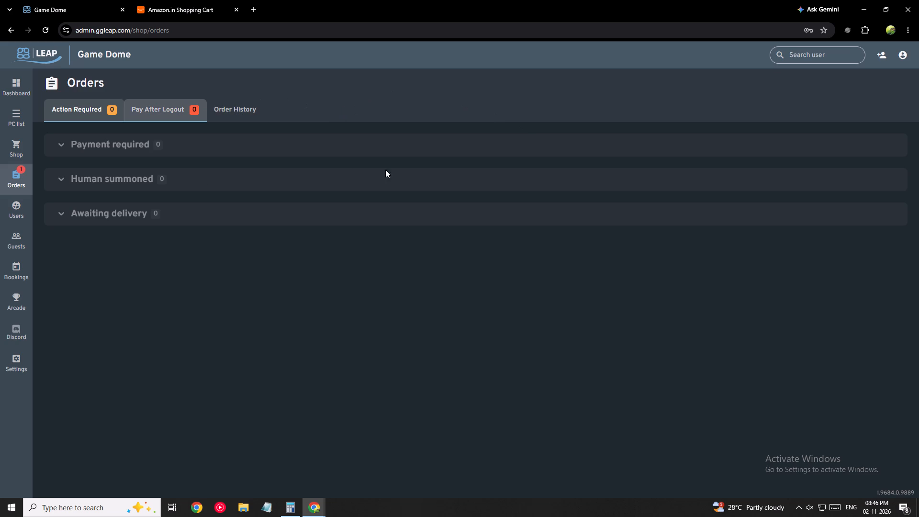
{"action": "left_click", "coordinate": [242, 104]}
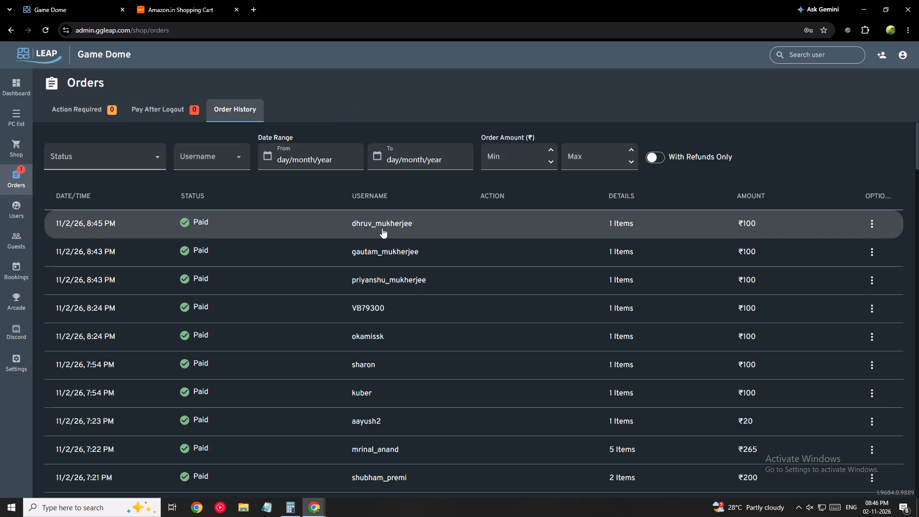
{"action": "left_click", "coordinate": [382, 226]}
{"action": "double_click", "coordinate": [57, 117]}
{"action": "key", "text": "ctrl+c"}
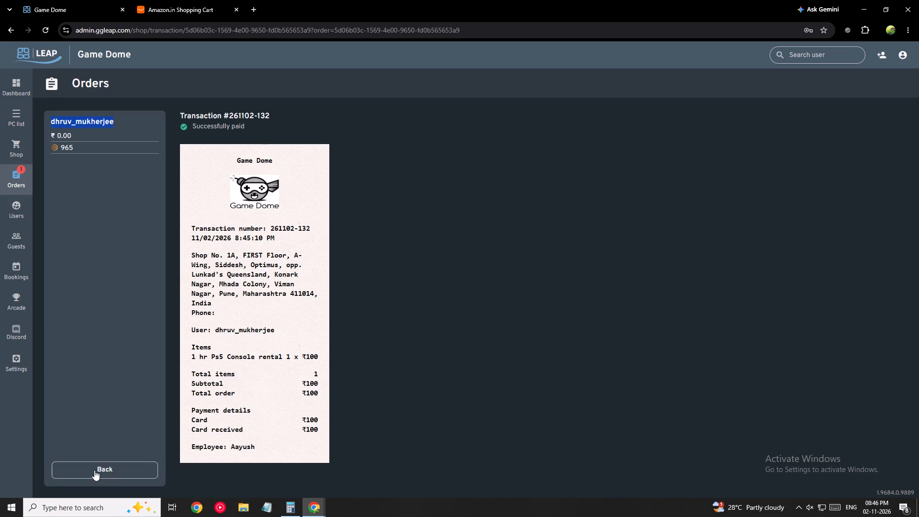
Copy the usernames from the next two paid orders in the history, both dated 8:43 PM.
{"action": "left_click", "coordinate": [96, 470]}
{"action": "left_click", "coordinate": [381, 244]}
{"action": "double_click", "coordinate": [54, 113]}
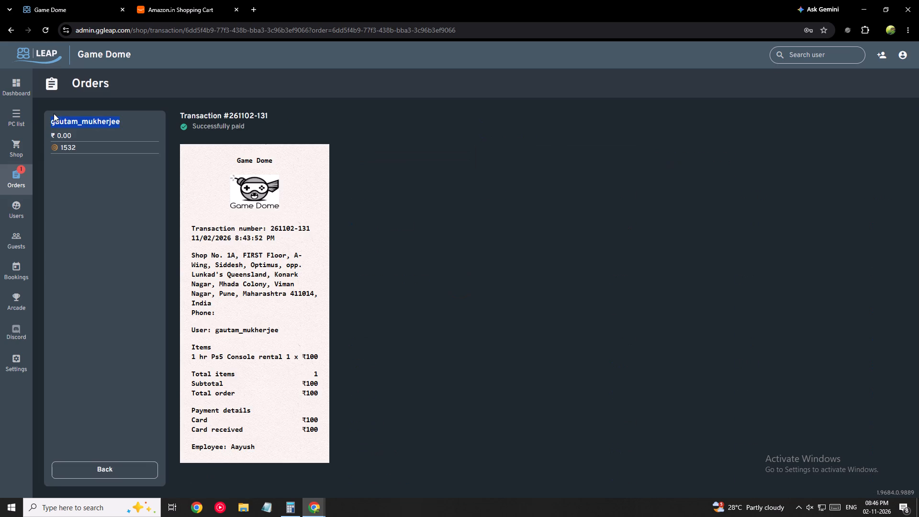
{"action": "key", "text": "ctrl+c"}
{"action": "left_click", "coordinate": [106, 461]}
{"action": "left_click", "coordinate": [118, 468]}
{"action": "left_click", "coordinate": [427, 282]}
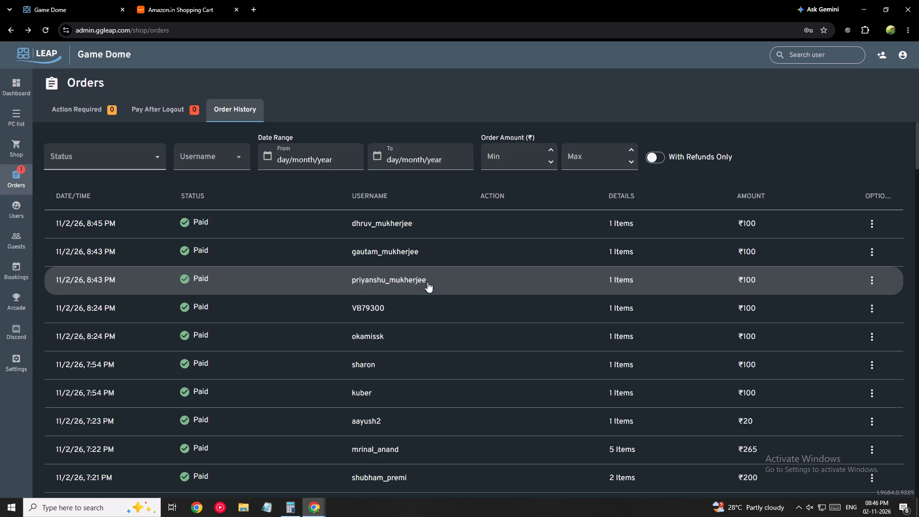
{"action": "double_click", "coordinate": [66, 131]}
{"action": "double_click", "coordinate": [66, 118]}
{"action": "key", "text": "ctrl+c"}
In the PC list, log the customer from the third-newest order in to the PS 4 console using the copied username.
{"action": "left_click", "coordinate": [26, 120]}
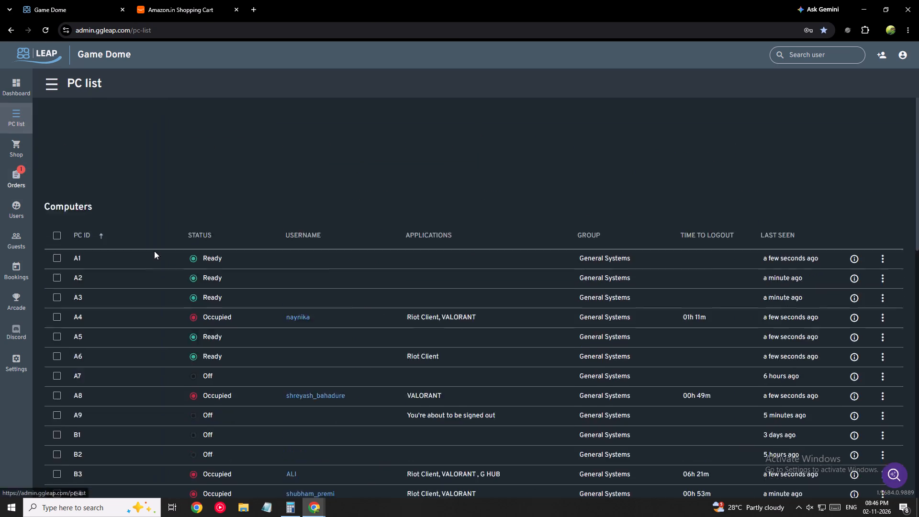
{"action": "scroll", "coordinate": [248, 317], "scroll_direction": "down", "scroll_amount": 11}
{"action": "scroll", "coordinate": [360, 372], "scroll_direction": "up", "scroll_amount": 1}
{"action": "scroll", "coordinate": [361, 375], "scroll_direction": "down", "scroll_amount": 2}
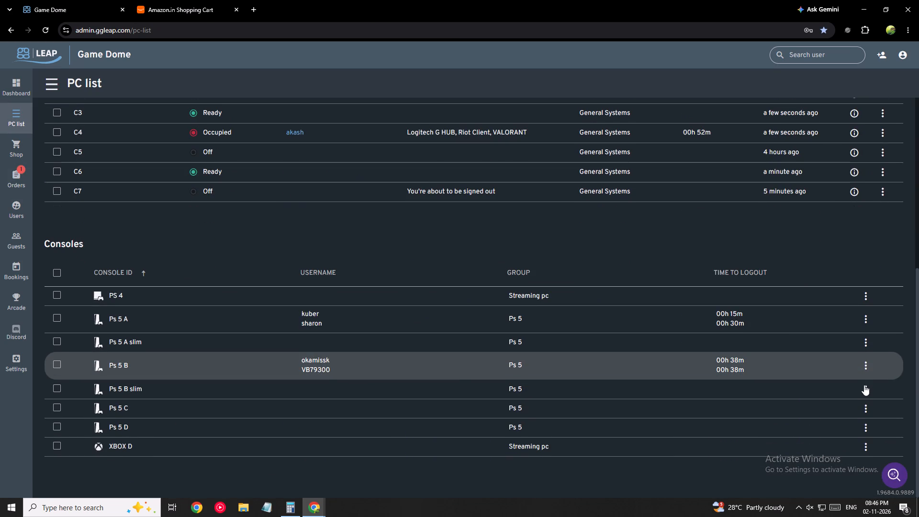
{"action": "left_click", "coordinate": [864, 386]}
{"action": "left_click", "coordinate": [870, 298]}
{"action": "left_click", "coordinate": [884, 303]}
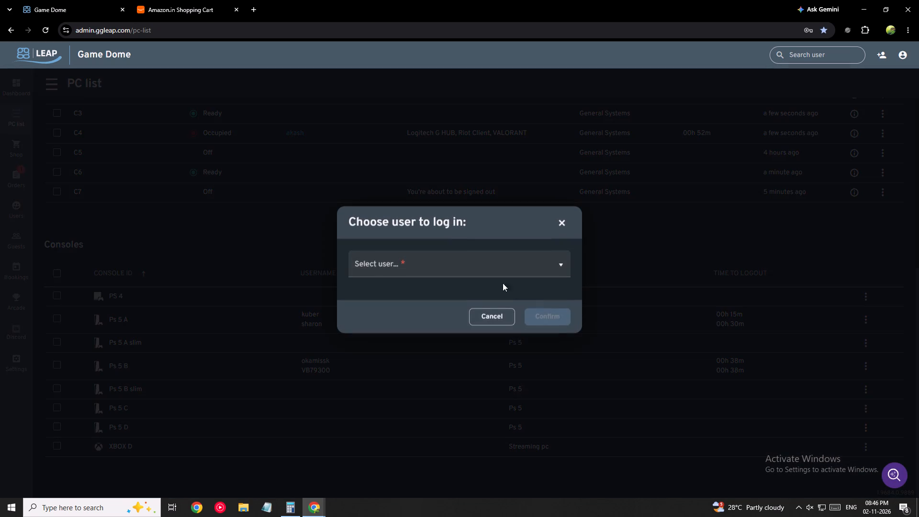
{"action": "left_click", "coordinate": [486, 271]}
{"action": "key", "text": "ctrl+v"}
{"action": "left_click", "coordinate": [498, 304]}
{"action": "left_click", "coordinate": [551, 315]}
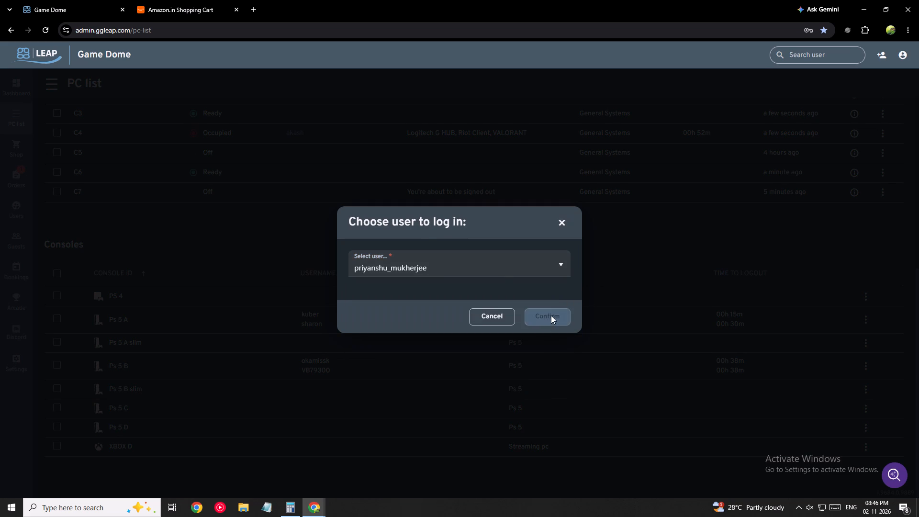
Add the customer from the second-newest order to the PS 4 console, reusing the username from the clipboard history.
{"action": "left_click", "coordinate": [867, 292]}
{"action": "left_click", "coordinate": [868, 342]}
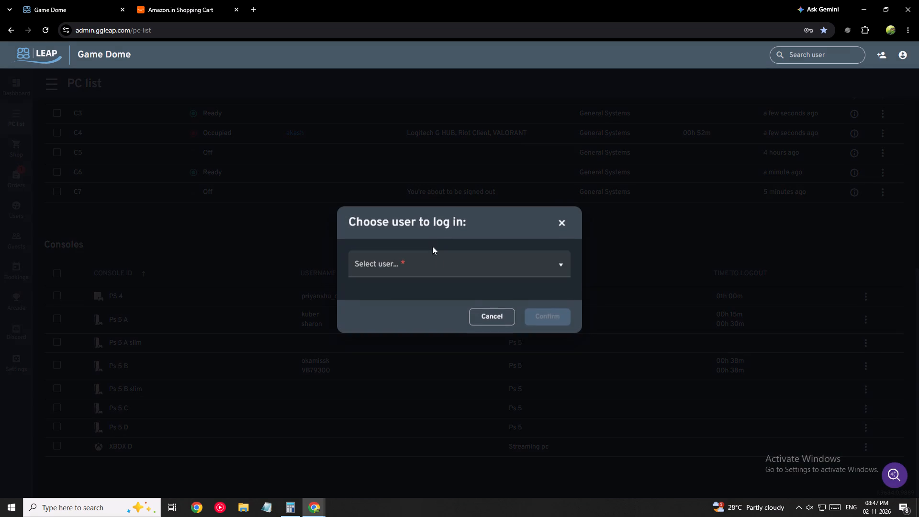
{"action": "left_click", "coordinate": [439, 268]}
{"action": "key", "text": "super+v"}
{"action": "left_click", "coordinate": [429, 372]}
{"action": "key", "text": "ctrl+v"}
{"action": "left_click", "coordinate": [453, 289]}
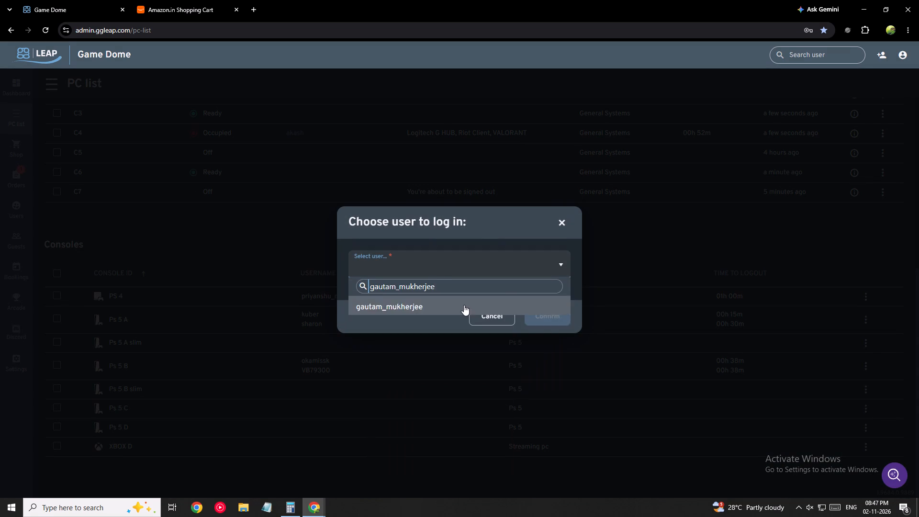
{"action": "left_click", "coordinate": [464, 305]}
{"action": "left_click", "coordinate": [535, 317]}
Add the customer from the newest order to the PS 4 console as well, reusing the username from the clipboard history.
{"action": "left_click", "coordinate": [855, 301]}
{"action": "left_click", "coordinate": [871, 297]}
{"action": "left_click", "coordinate": [878, 356]}
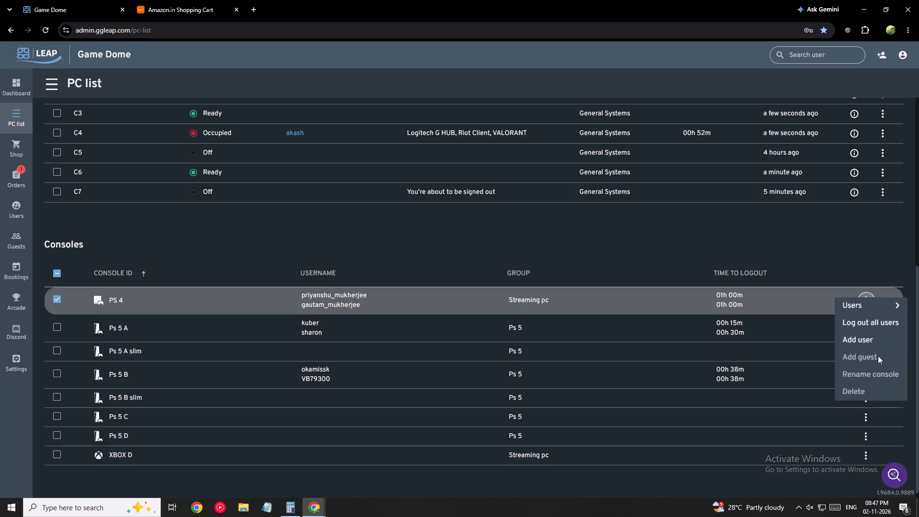
{"action": "left_click", "coordinate": [867, 345]}
{"action": "left_click", "coordinate": [376, 247]}
{"action": "left_click", "coordinate": [398, 262]}
{"action": "key", "text": "super+v"}
{"action": "left_click", "coordinate": [437, 418]}
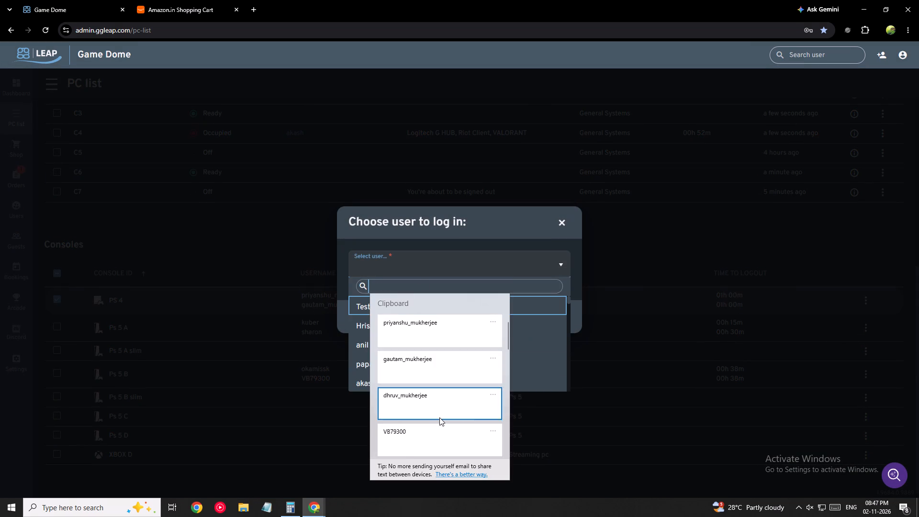
{"action": "key", "text": "ctrl+v"}
{"action": "left_click", "coordinate": [448, 285]}
{"action": "left_click", "coordinate": [482, 301]}
{"action": "left_click", "coordinate": [542, 317]}
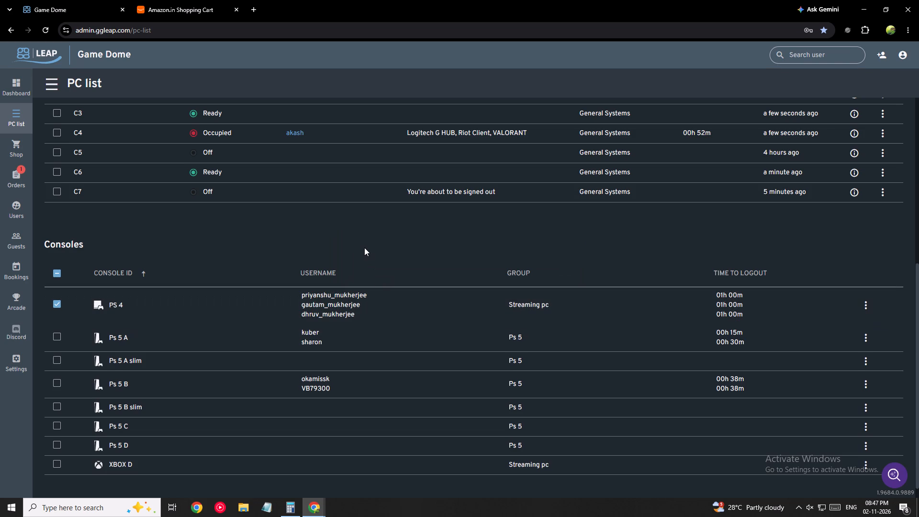
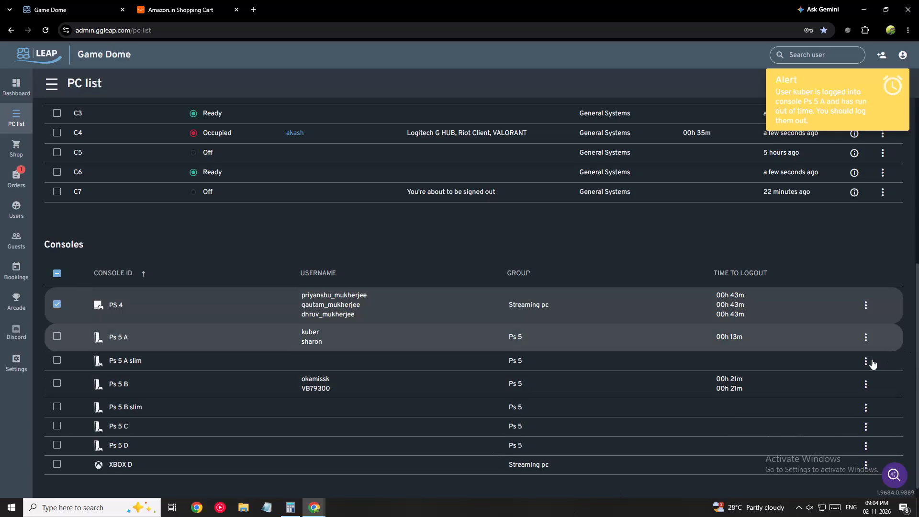
Log all users out of the Ps 5 A console and dismiss the out-of-time alert.
{"action": "left_click", "coordinate": [860, 338]}
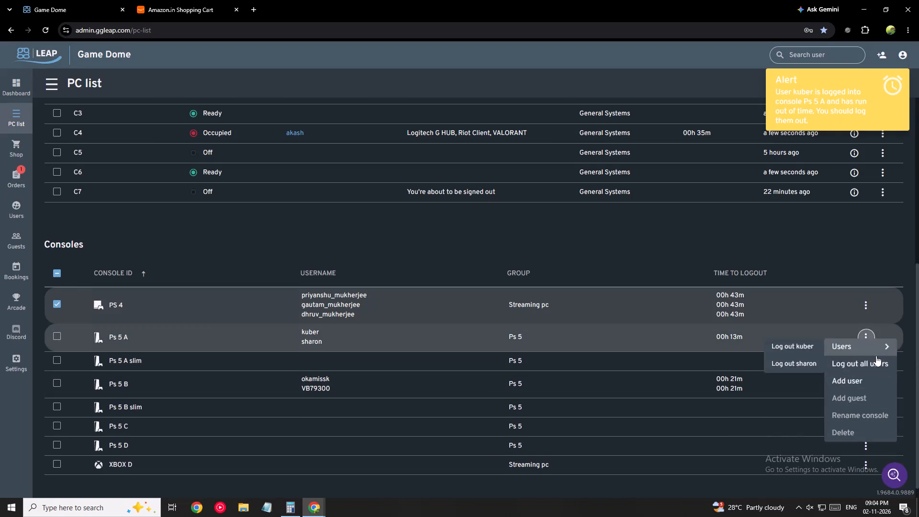
{"action": "left_click", "coordinate": [876, 364]}
{"action": "left_click_drag", "start_coordinate": [810, 96], "coordinate": [811, 89]}
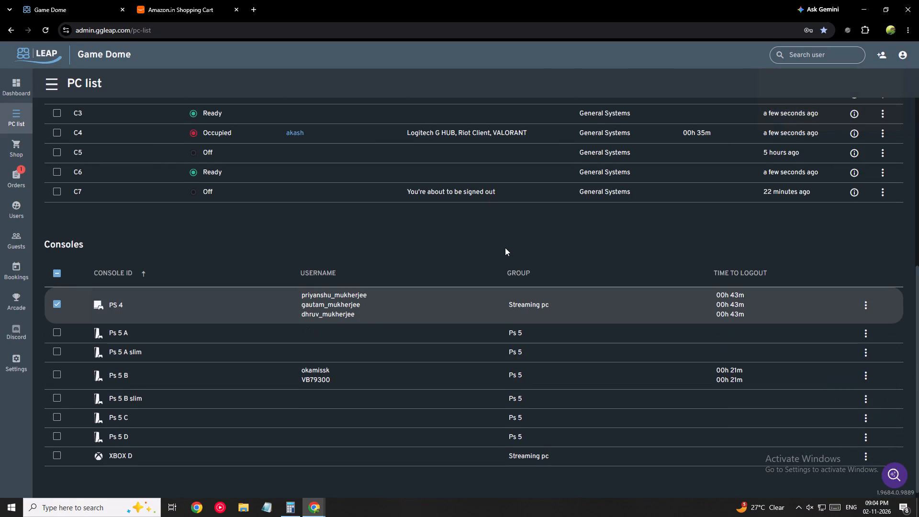
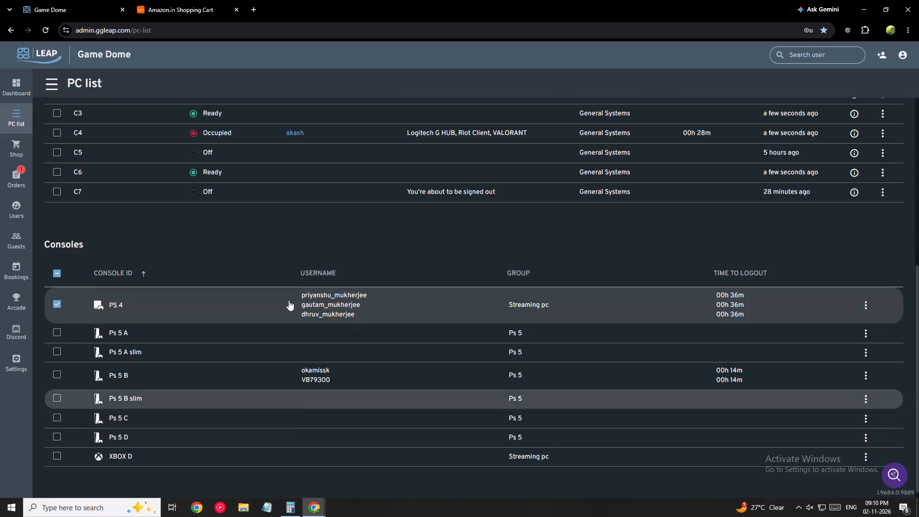
Clear the selection in the Consoles list.
{"action": "double_click", "coordinate": [54, 275]}
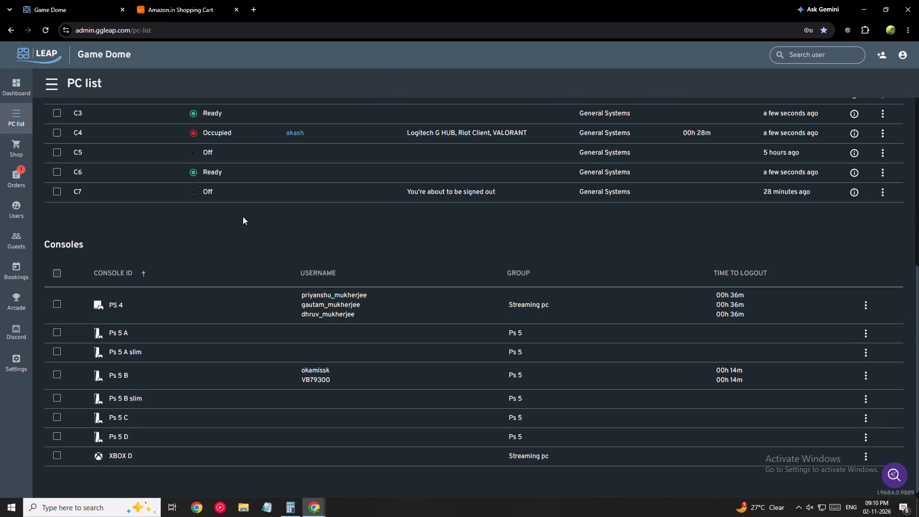
Restart all computers except the occupied A4, A8, B3 to B8 and C4, and clear the computer selection.
{"action": "scroll", "coordinate": [245, 246], "scroll_direction": "up", "scroll_amount": 10}
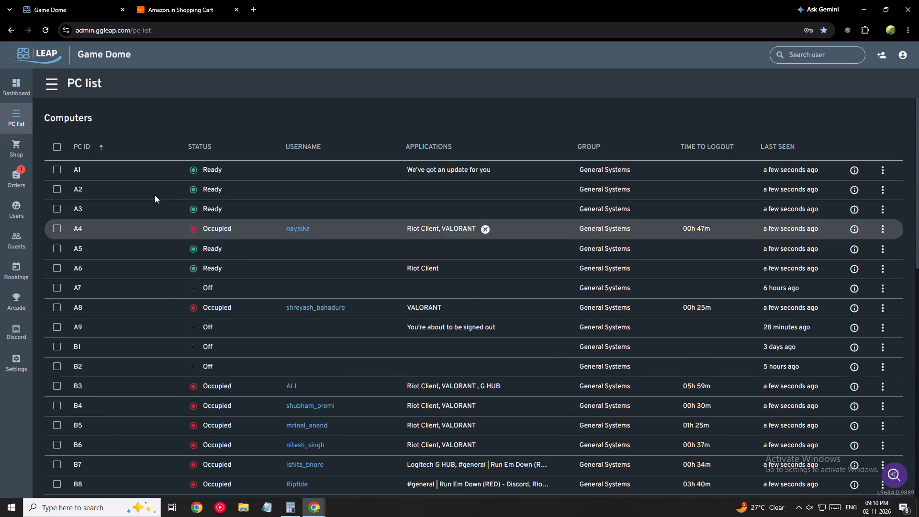
{"action": "left_click", "coordinate": [59, 143]}
{"action": "left_click", "coordinate": [58, 231]}
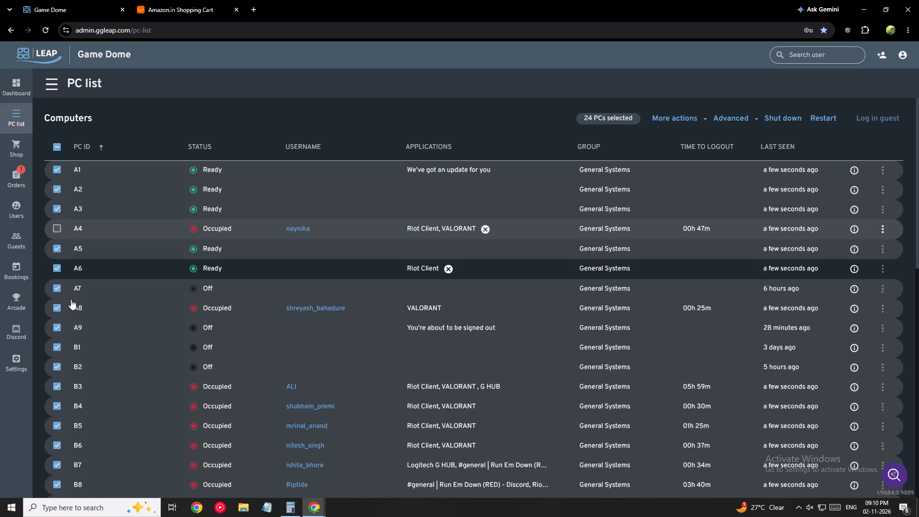
{"action": "left_click", "coordinate": [56, 310]}
{"action": "left_click", "coordinate": [59, 391]}
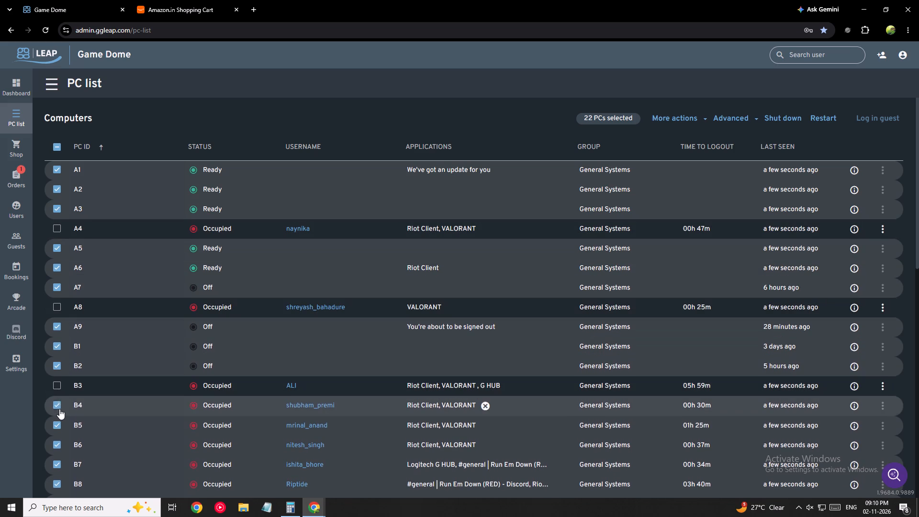
{"action": "left_click", "coordinate": [59, 413]}
{"action": "left_click", "coordinate": [59, 427]}
{"action": "left_click", "coordinate": [57, 447]}
{"action": "left_click", "coordinate": [55, 461]}
{"action": "left_click", "coordinate": [56, 482]}
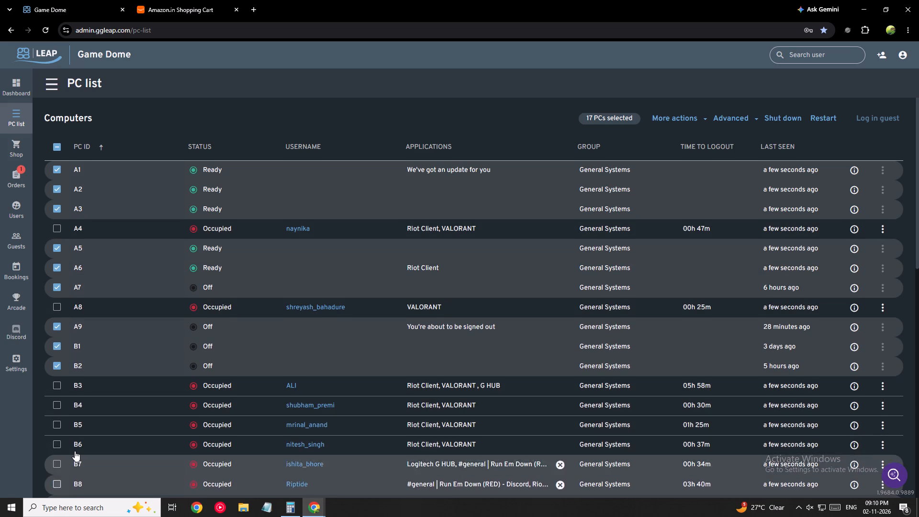
{"action": "scroll", "coordinate": [75, 451], "scroll_direction": "down", "scroll_amount": 3}
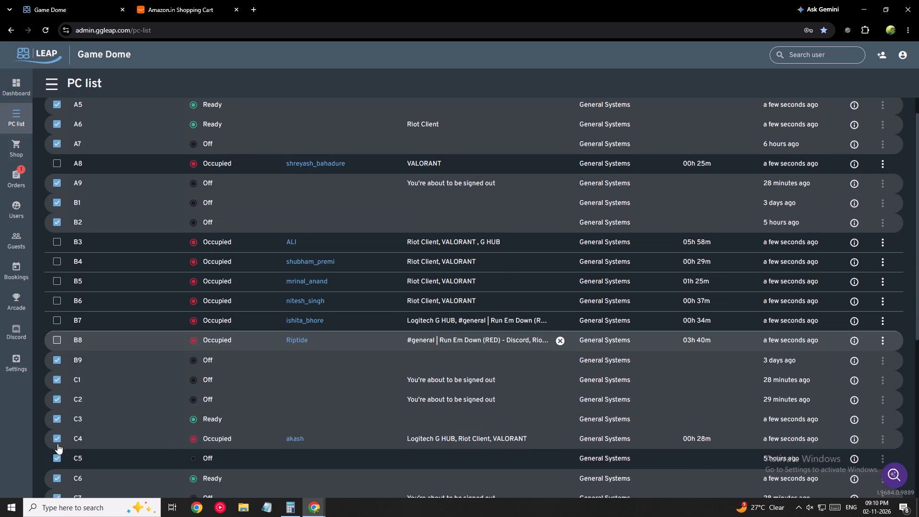
{"action": "left_click", "coordinate": [61, 438]}
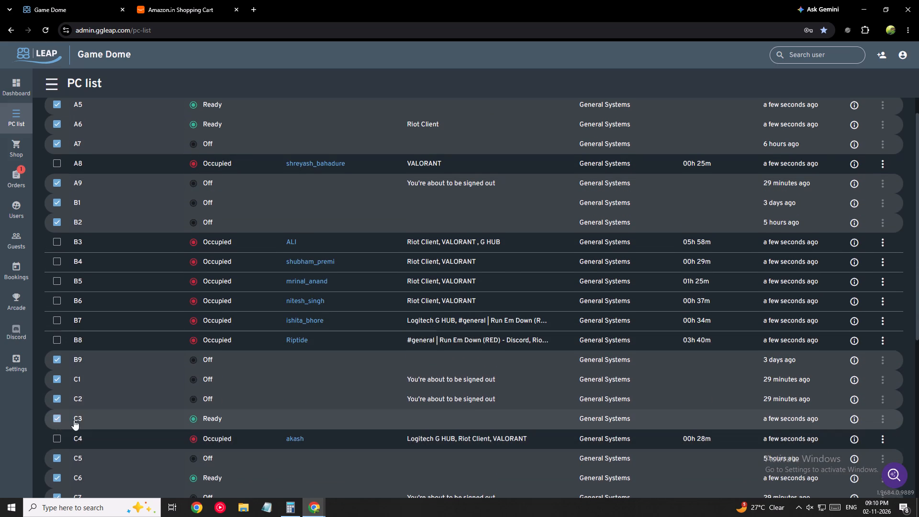
{"action": "scroll", "coordinate": [143, 429], "scroll_direction": "down", "scroll_amount": 2}
{"action": "scroll", "coordinate": [226, 380], "scroll_direction": "up", "scroll_amount": 2}
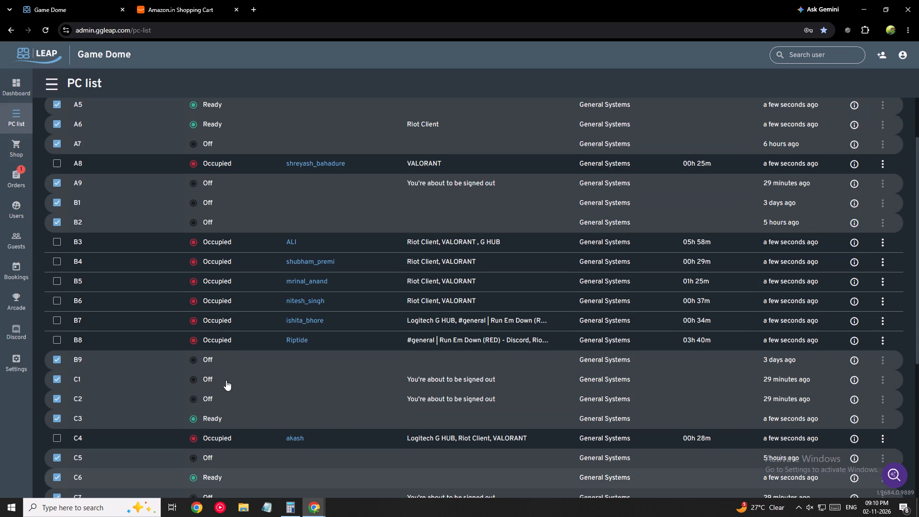
{"action": "scroll", "coordinate": [226, 380], "scroll_direction": "up", "scroll_amount": 2}
{"action": "scroll", "coordinate": [218, 296], "scroll_direction": "up", "scroll_amount": 2}
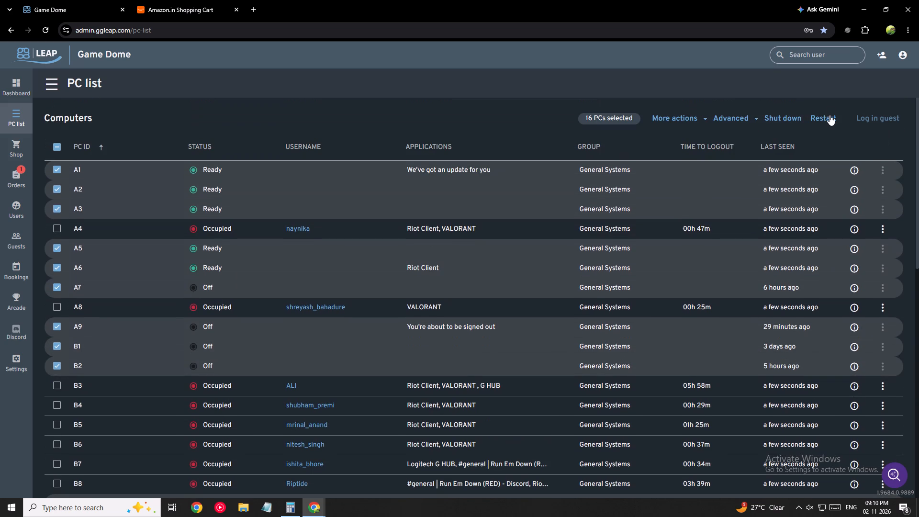
{"action": "left_click", "coordinate": [829, 117]}
{"action": "left_click", "coordinate": [519, 290]}
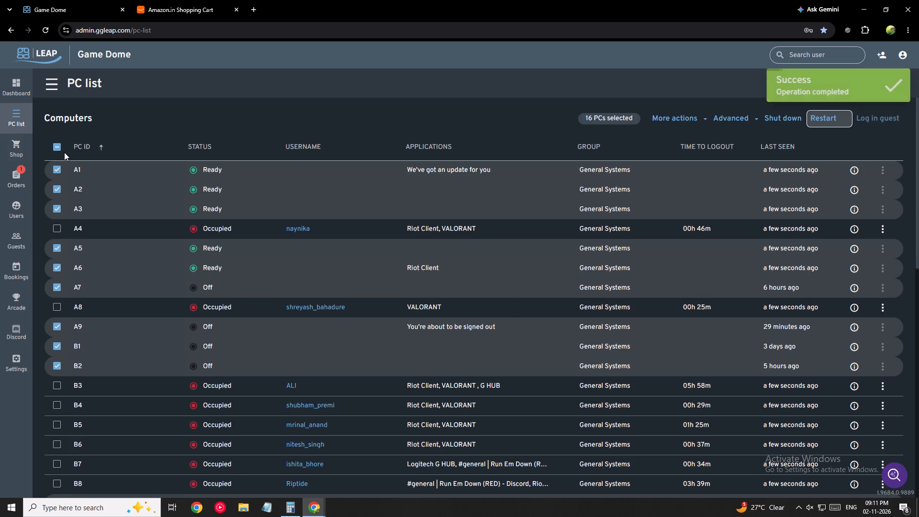
{"action": "double_click", "coordinate": [60, 147]}
Look over the items in the Amazon shopping cart and close its browser tab.
{"action": "left_click", "coordinate": [209, 0]}
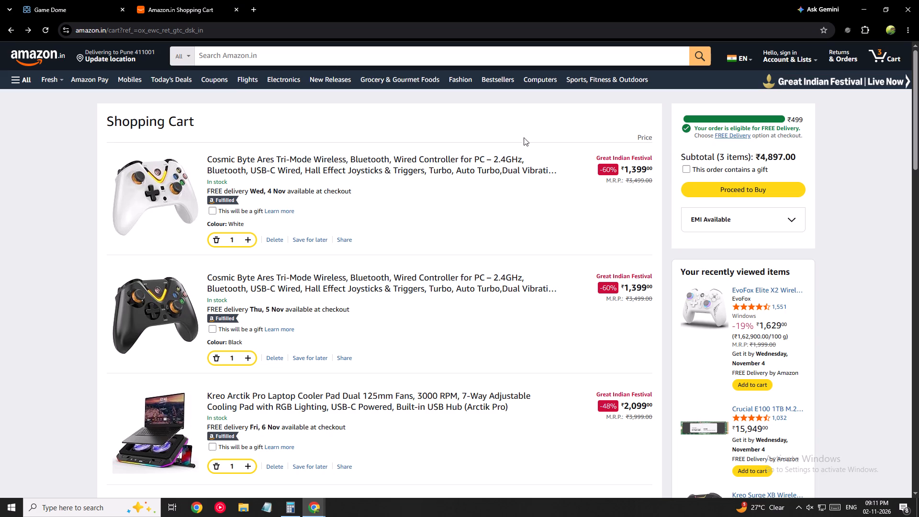
{"action": "scroll", "coordinate": [447, 216], "scroll_direction": "down", "scroll_amount": 6}
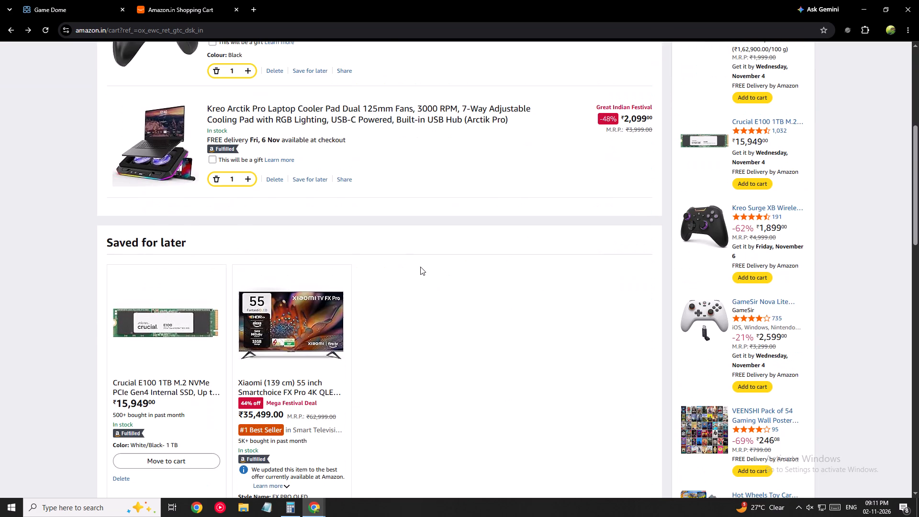
{"action": "scroll", "coordinate": [291, 299], "scroll_direction": "down", "scroll_amount": 3}
{"action": "scroll", "coordinate": [321, 276], "scroll_direction": "up", "scroll_amount": 7}
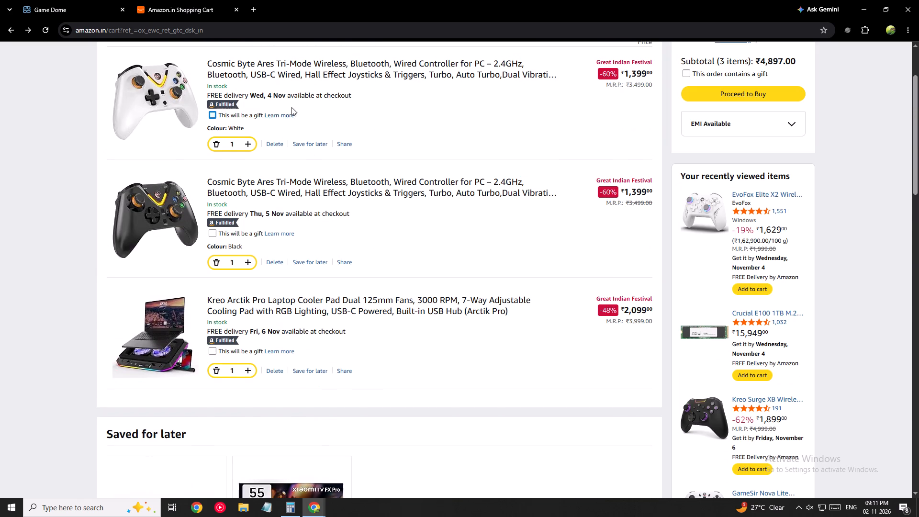
{"action": "left_click", "coordinate": [238, 7]}
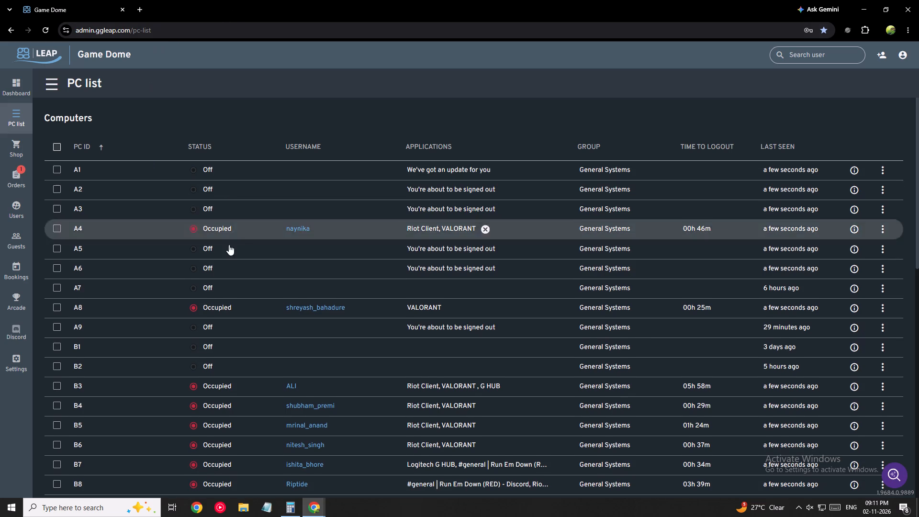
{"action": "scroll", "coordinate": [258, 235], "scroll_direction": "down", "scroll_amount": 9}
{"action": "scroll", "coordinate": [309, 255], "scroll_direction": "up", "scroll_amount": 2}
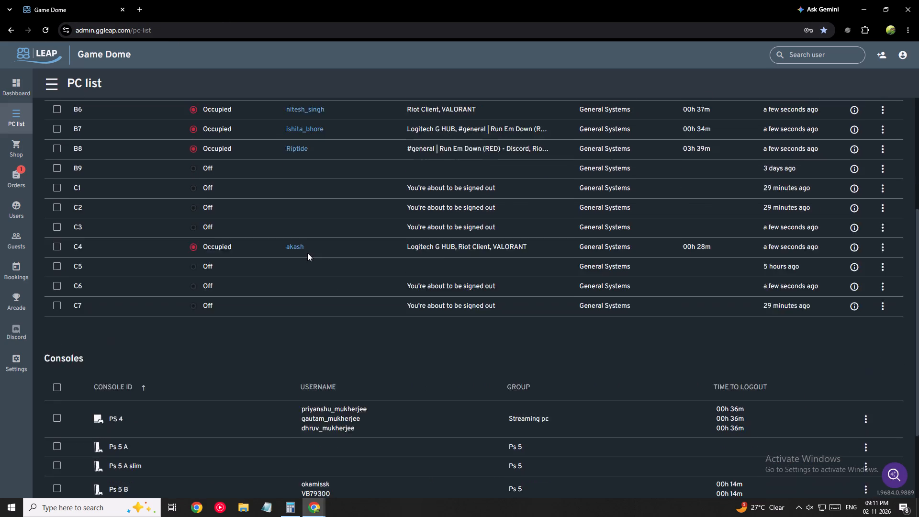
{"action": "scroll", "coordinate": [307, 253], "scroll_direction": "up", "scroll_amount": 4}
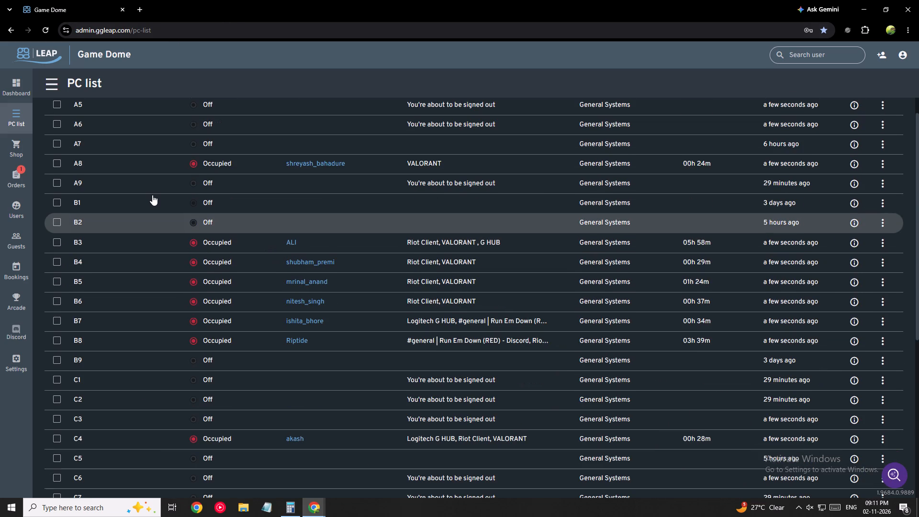
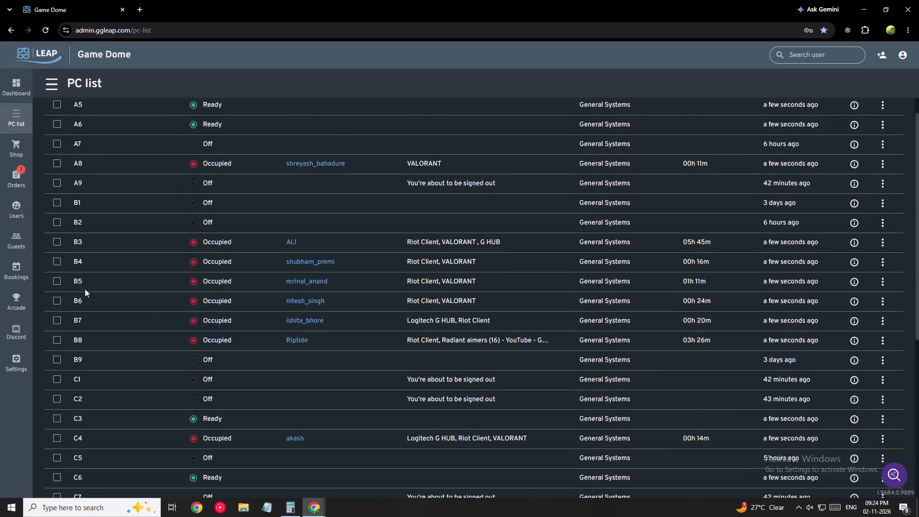
Sell one WATER-500ml at ₹10 to the user akash on C4 through Quicksell and check out with card payment.
{"action": "scroll", "coordinate": [276, 329], "scroll_direction": "down", "scroll_amount": 7}
{"action": "scroll", "coordinate": [301, 356], "scroll_direction": "up", "scroll_amount": 1}
{"action": "scroll", "coordinate": [301, 356], "scroll_direction": "down", "scroll_amount": 1}
{"action": "scroll", "coordinate": [301, 356], "scroll_direction": "up", "scroll_amount": 1}
{"action": "scroll", "coordinate": [302, 371], "scroll_direction": "down", "scroll_amount": 4}
{"action": "scroll", "coordinate": [161, 232], "scroll_direction": "up", "scroll_amount": 6}
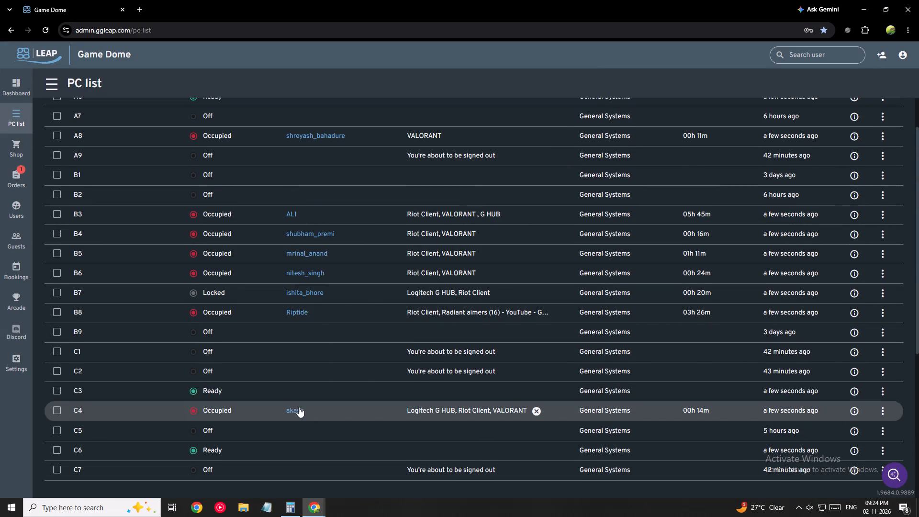
{"action": "left_click", "coordinate": [298, 407]}
{"action": "left_click", "coordinate": [334, 273]}
{"action": "left_click_drag", "start_coordinate": [269, 198], "coordinate": [154, 303]}
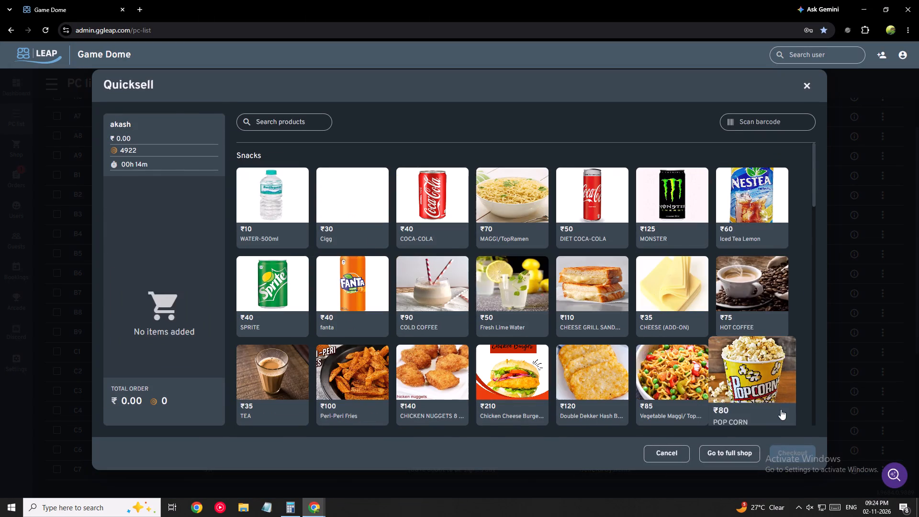
{"action": "left_click", "coordinate": [787, 459]}
{"action": "left_click", "coordinate": [235, 273]}
{"action": "left_click", "coordinate": [266, 432]}
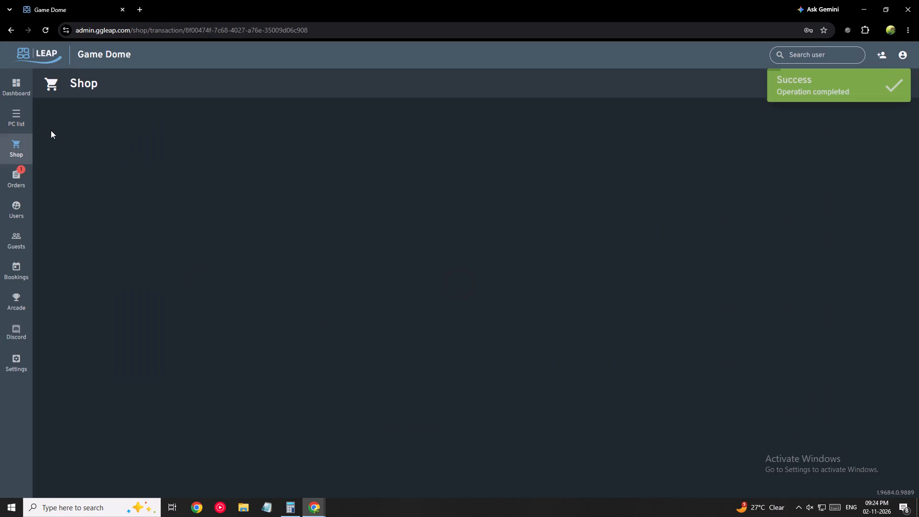
{"action": "double_click", "coordinate": [53, 129]}
{"action": "double_click", "coordinate": [56, 124], "text": "ctrl"}
{"action": "key", "text": "ctrl+c"}
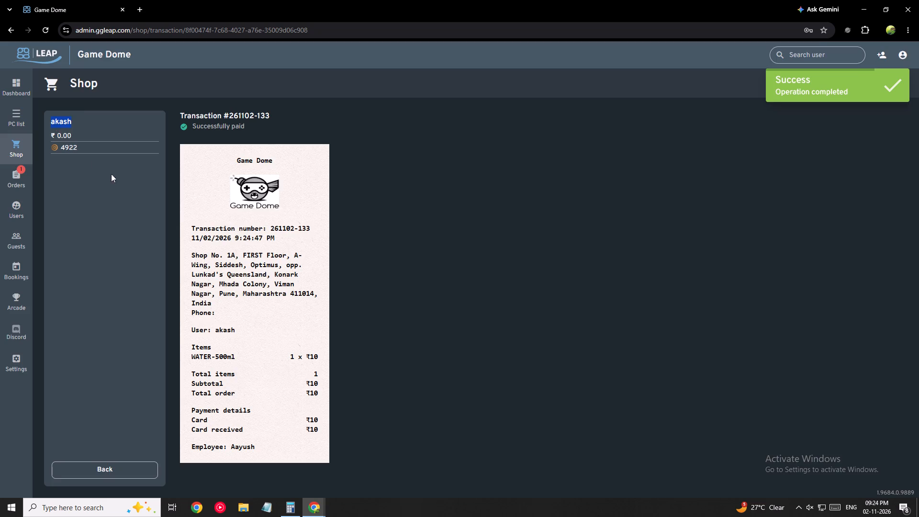
{"action": "key", "text": "alt+Tab"}
{"action": "left_click", "coordinate": [590, 360]}
{"action": "key", "text": "ctrl+v"}
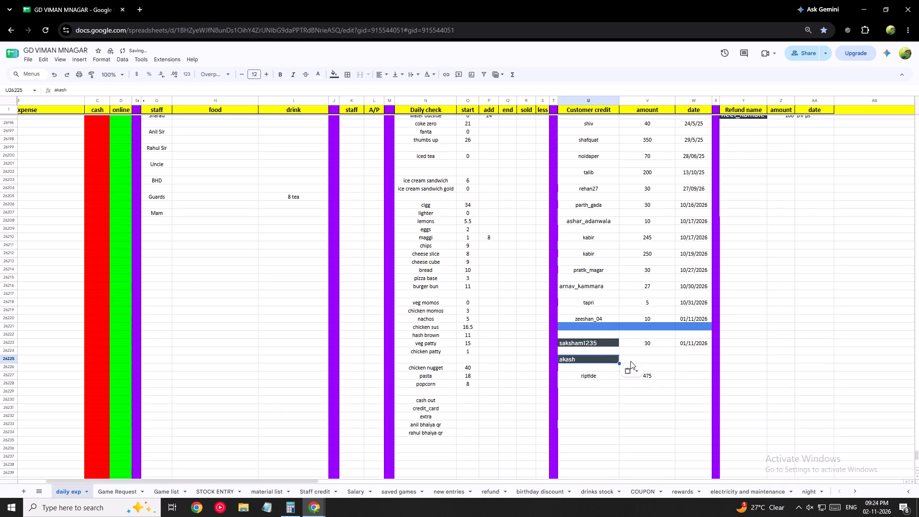
{"action": "left_click", "coordinate": [630, 361]}
{"action": "type", "text": "10"}
{"action": "key", "text": "Return"}
{"action": "key", "text": "Right"}
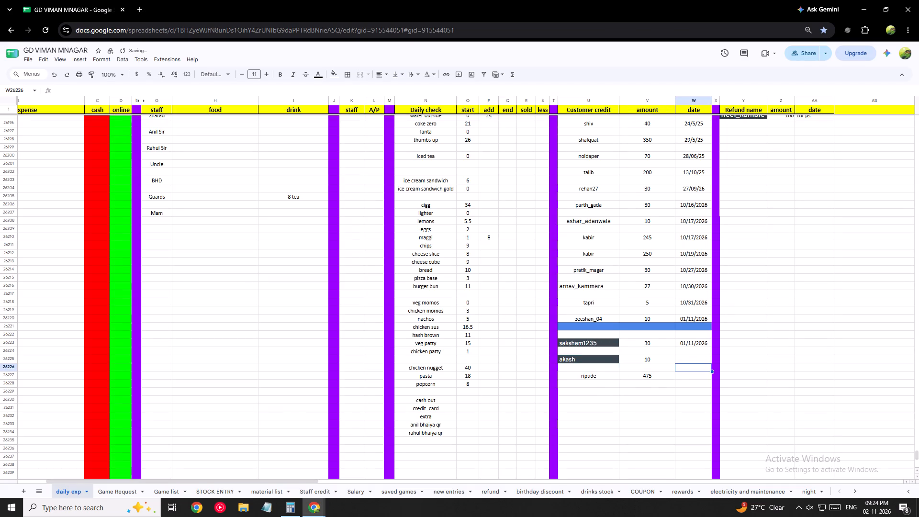
{"action": "key", "text": "Up"}
{"action": "key", "text": "alt+Tab"}
{"action": "left_click", "coordinate": [17, 123]}
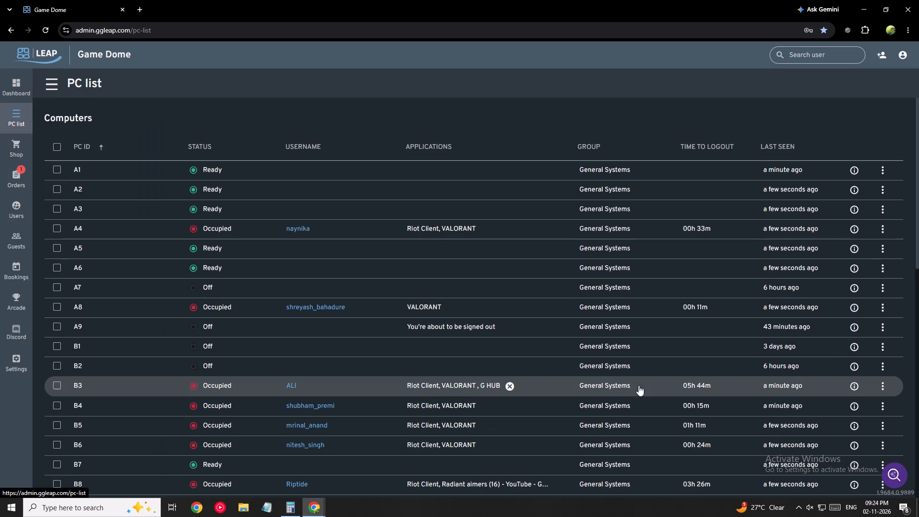
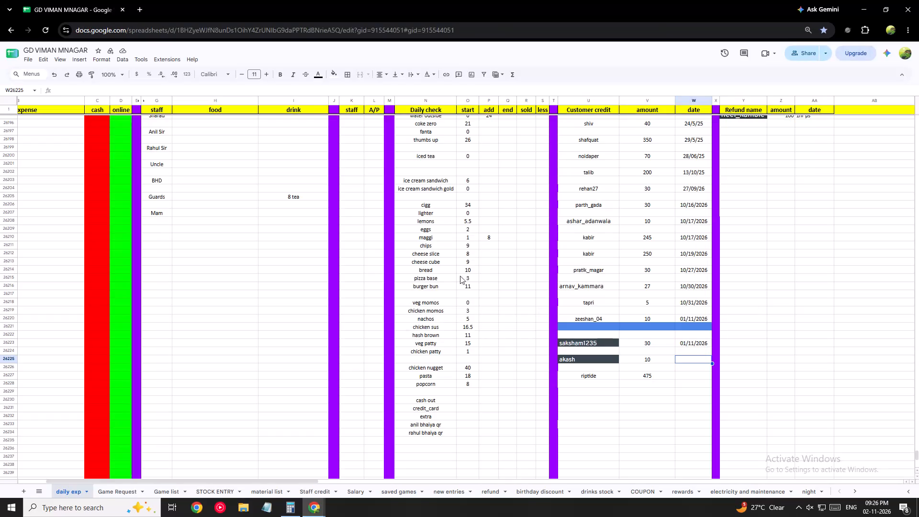
Enter 23 in the add column for coke zero under Daily check on the daily exp sheet.
{"action": "scroll", "coordinate": [470, 226], "scroll_direction": "up", "scroll_amount": 2}
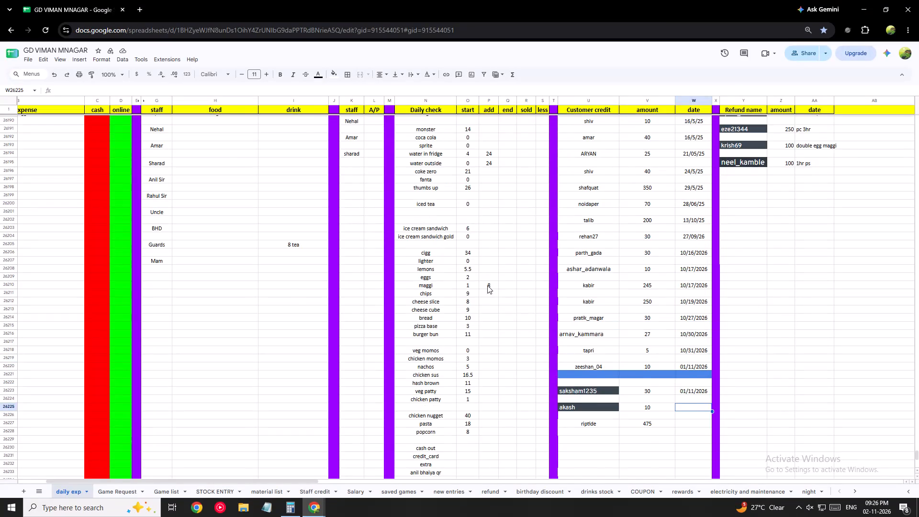
{"action": "left_click", "coordinate": [487, 285]}
{"action": "left_click", "coordinate": [480, 247]}
{"action": "left_click", "coordinate": [482, 231]}
{"action": "left_click", "coordinate": [498, 224]}
{"action": "left_click", "coordinate": [488, 220]}
{"action": "type", "text": "23"}
{"action": "key", "text": "Return"}
Switch to ggLeap, dismiss the alerts and log out all users from the Ps 5 B console.
{"action": "key", "text": "alt+Tab"}
{"action": "left_click", "coordinate": [796, 158]}
{"action": "left_click", "coordinate": [822, 109]}
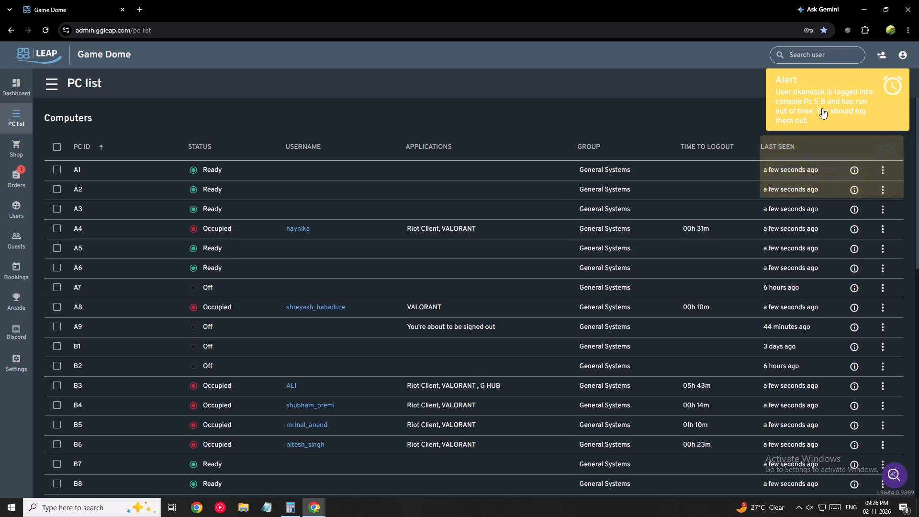
{"action": "scroll", "coordinate": [509, 412], "scroll_direction": "down", "scroll_amount": 9}
{"action": "left_click", "coordinate": [867, 397]}
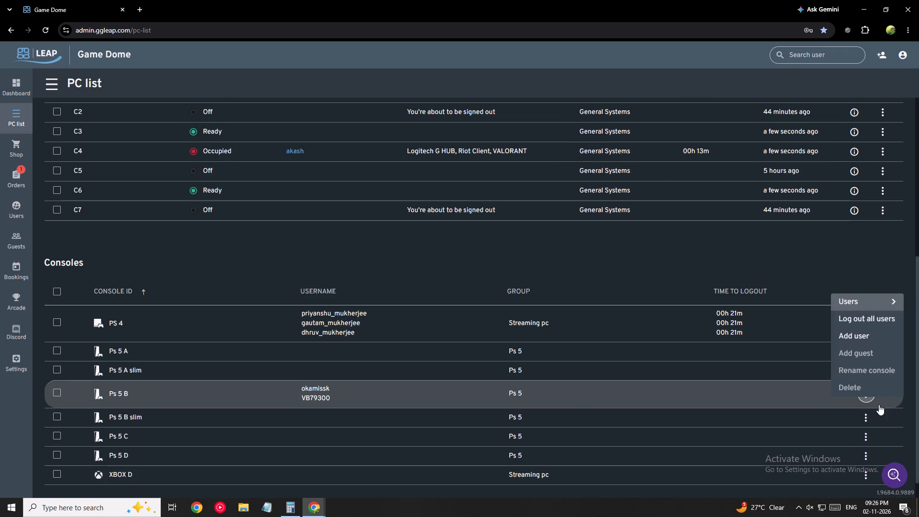
{"action": "left_click", "coordinate": [872, 318]}
Sell one PC 3 hr pass at ₹250 to the user akash on C4 through the shop and check out with card payment.
{"action": "scroll", "coordinate": [872, 318], "scroll_direction": "up", "scroll_amount": 3}
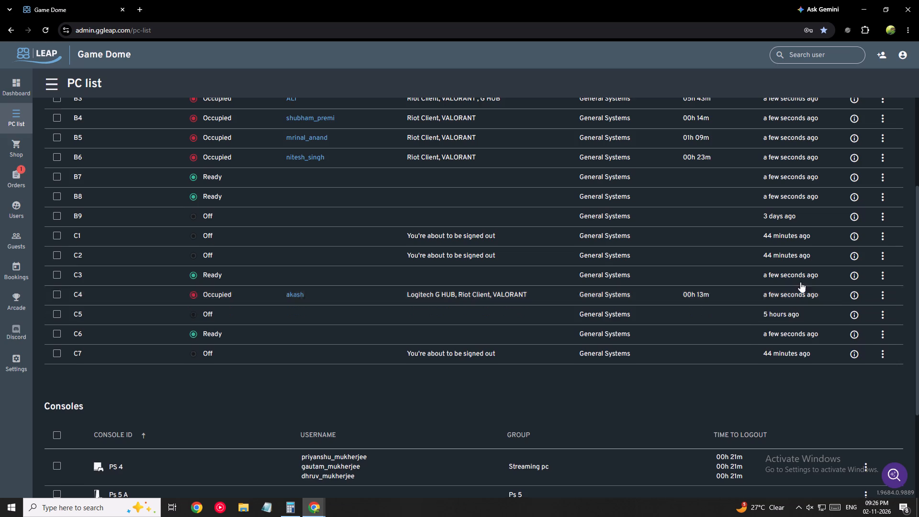
{"action": "scroll", "coordinate": [740, 333], "scroll_direction": "up", "scroll_amount": 1}
{"action": "left_click", "coordinate": [300, 342]}
{"action": "left_click", "coordinate": [321, 342]}
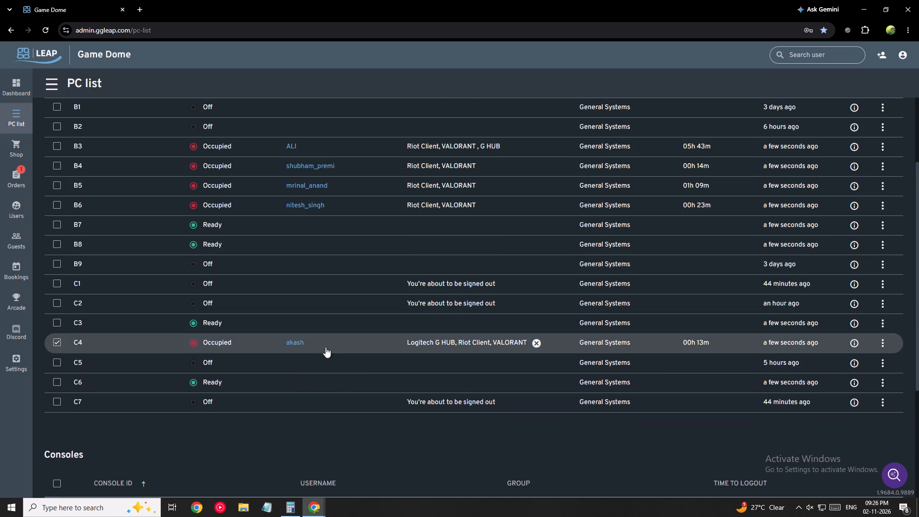
{"action": "left_click", "coordinate": [297, 343]}
{"action": "left_click", "coordinate": [312, 348]}
{"action": "left_click", "coordinate": [718, 456]}
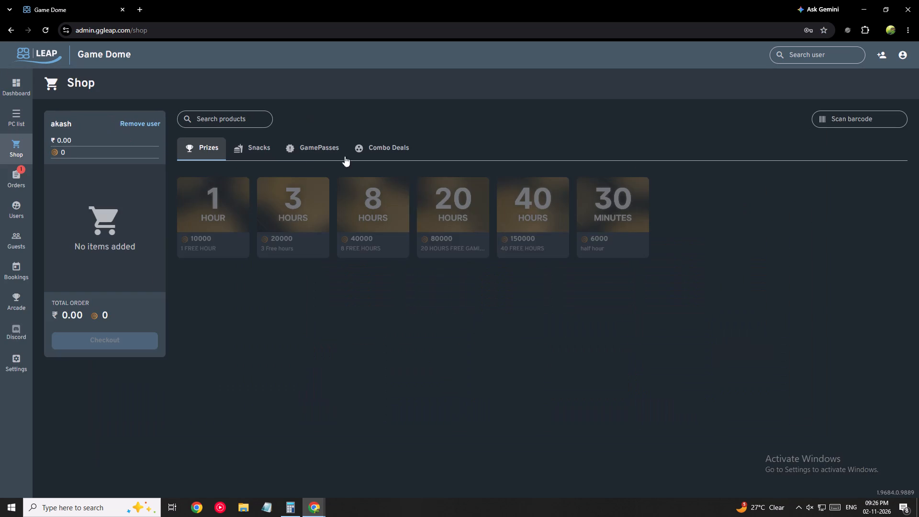
{"action": "left_click", "coordinate": [309, 153]}
{"action": "left_click", "coordinate": [256, 179]}
{"action": "left_click_drag", "start_coordinate": [298, 255], "coordinate": [91, 254]}
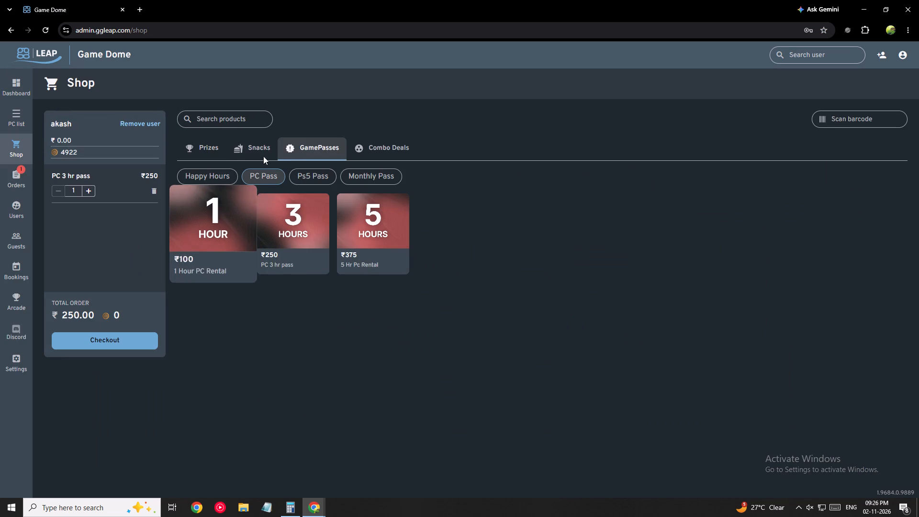
{"action": "left_click", "coordinate": [139, 343]}
{"action": "left_click", "coordinate": [256, 266]}
{"action": "left_click", "coordinate": [257, 444]}
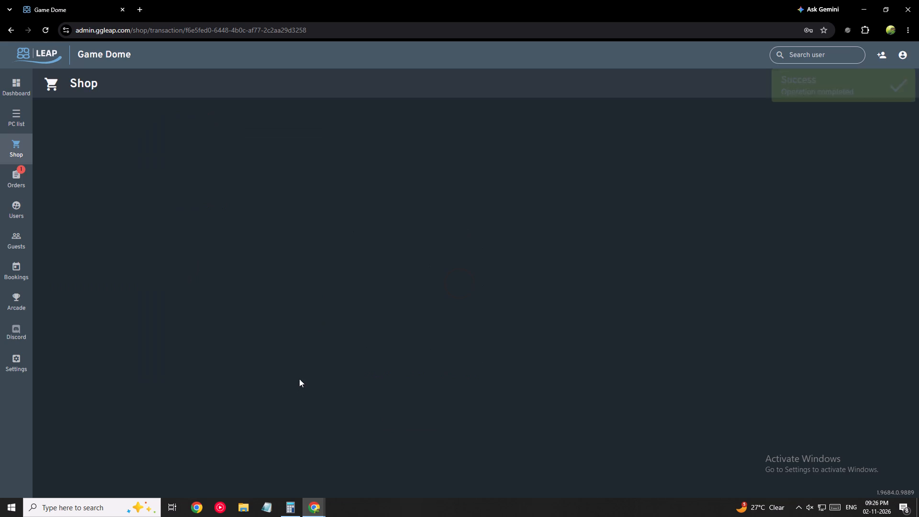
Clear akash's name and amount from Customer credit on the daily exp sheet in Google Sheets, and return to ggLeap.
{"action": "key", "text": "alt+Tab"}
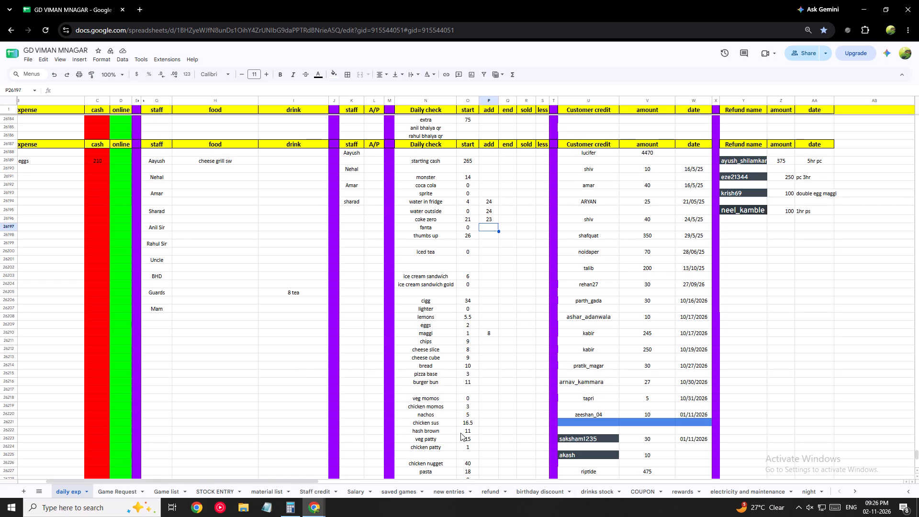
{"action": "scroll", "coordinate": [628, 456], "scroll_direction": "down", "scroll_amount": 3}
{"action": "left_click_drag", "start_coordinate": [585, 314], "coordinate": [661, 312]}
{"action": "key", "text": "Delete"}
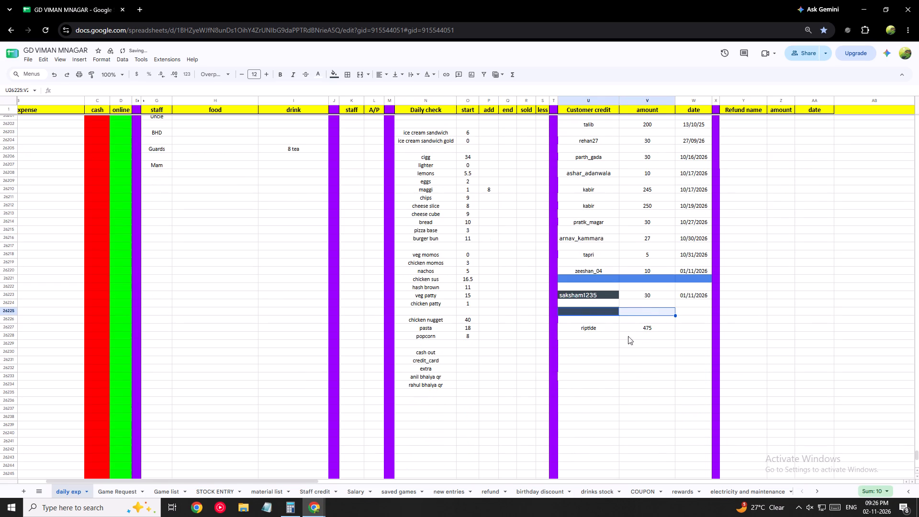
{"action": "key", "text": "alt+Tab"}
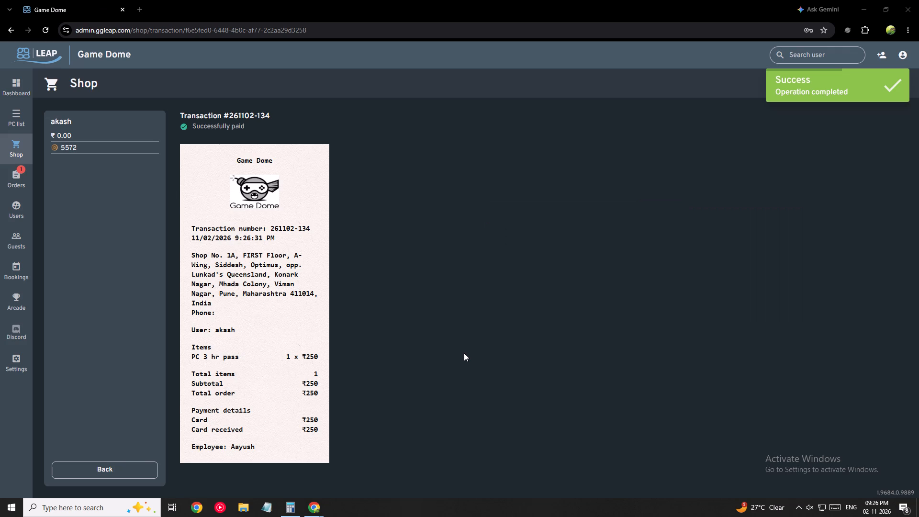
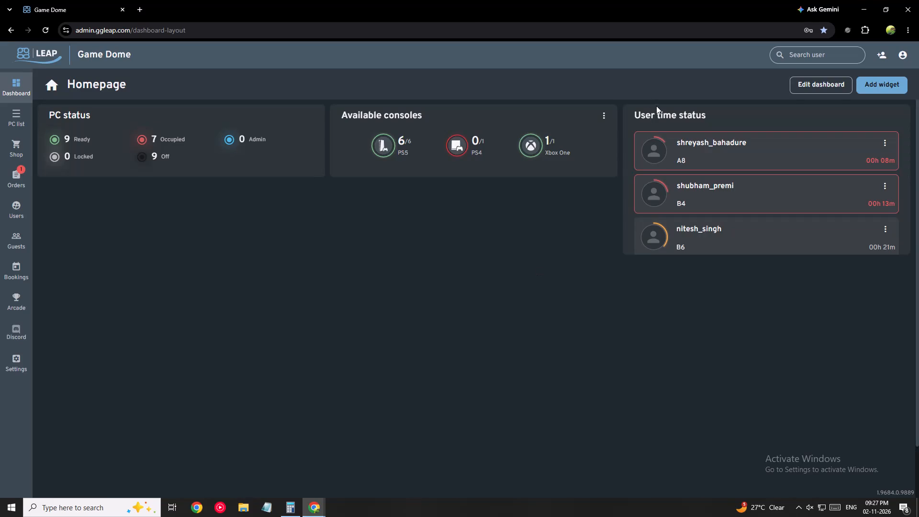
Search Google in a new tab for doorstep laptop deep cleaning pune, open the Supersavvy laptop repair result, and return to ggLeap.
{"action": "left_click", "coordinate": [136, 8]}
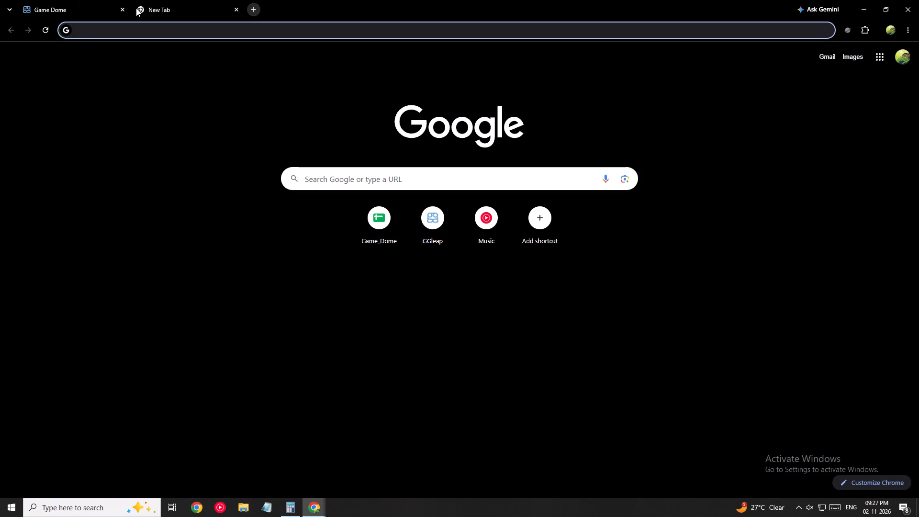
{"action": "type", "text": "doo"}
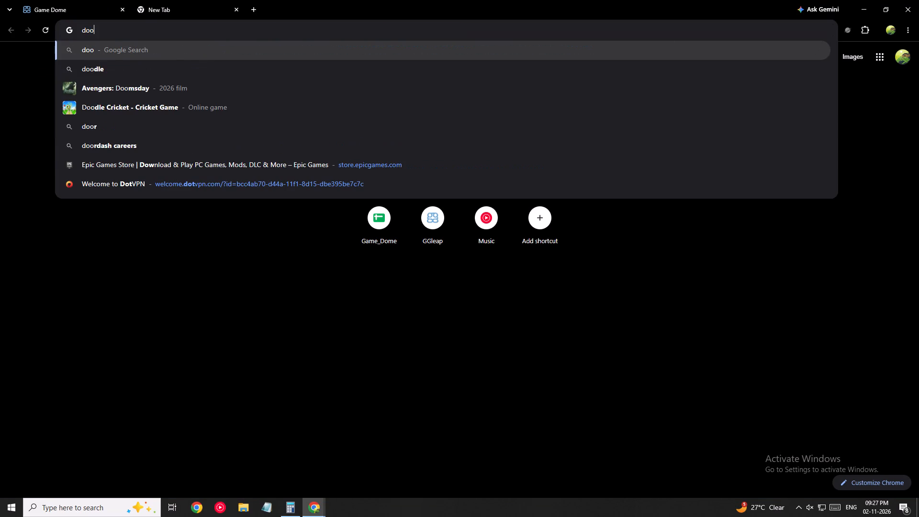
{"action": "type", "text": "rt"}
{"action": "key", "text": "BackSpace"}
{"action": "type", "text": "step laptop deep"}
{"action": "key", "text": "space"}
{"action": "key", "text": "Down"}
{"action": "key", "text": "Down"}
{"action": "key", "text": "Down"}
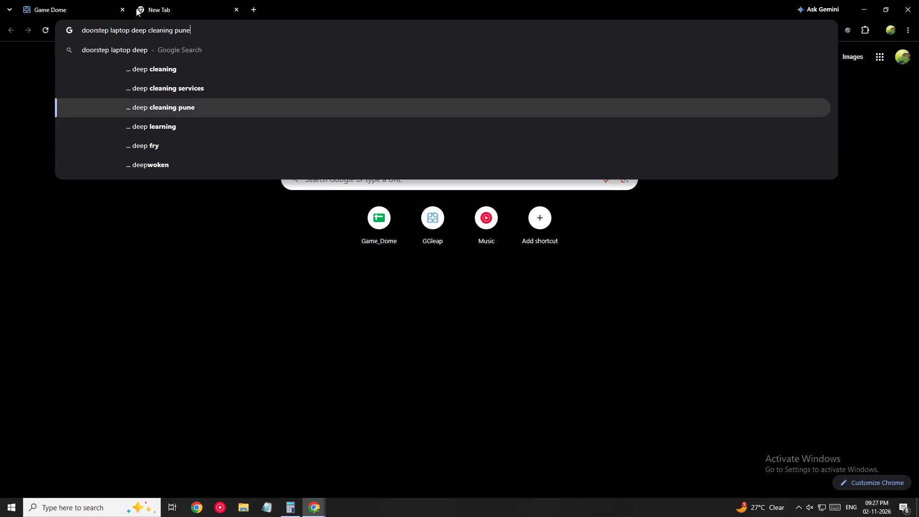
{"action": "key", "text": "Return"}
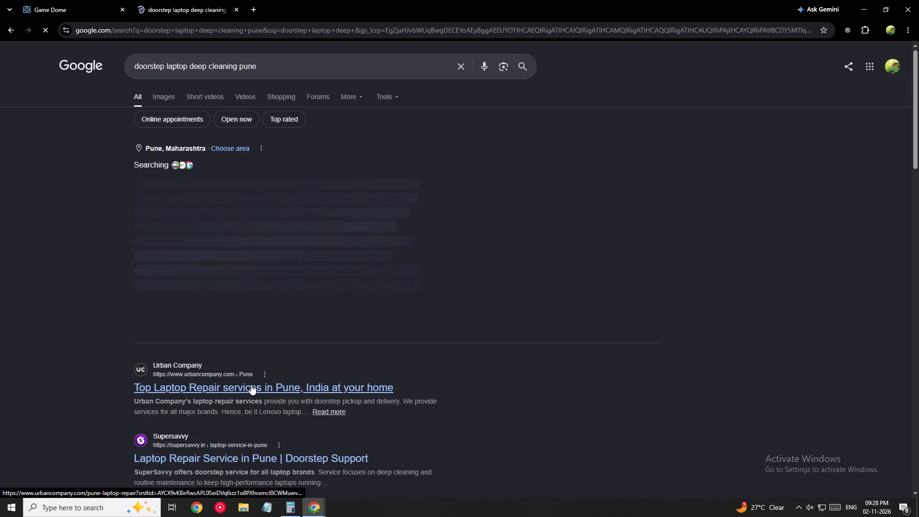
{"action": "scroll", "coordinate": [269, 315], "scroll_direction": "down", "scroll_amount": 3}
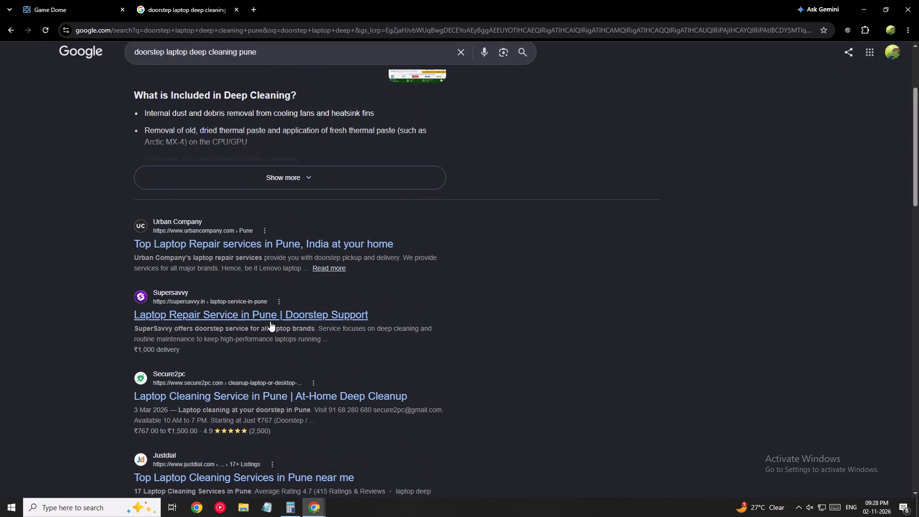
{"action": "left_click", "coordinate": [258, 316]}
{"action": "left_click", "coordinate": [102, 0]}
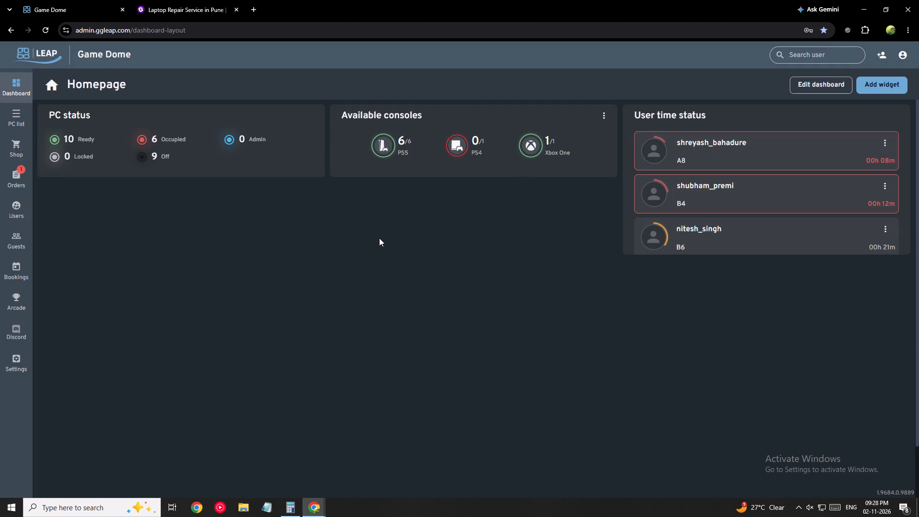
Switch to the daily exp sheet and remove the dark fill from the emptied Customer credit cells in row 26225.
{"action": "key", "text": "alt+Tab"}
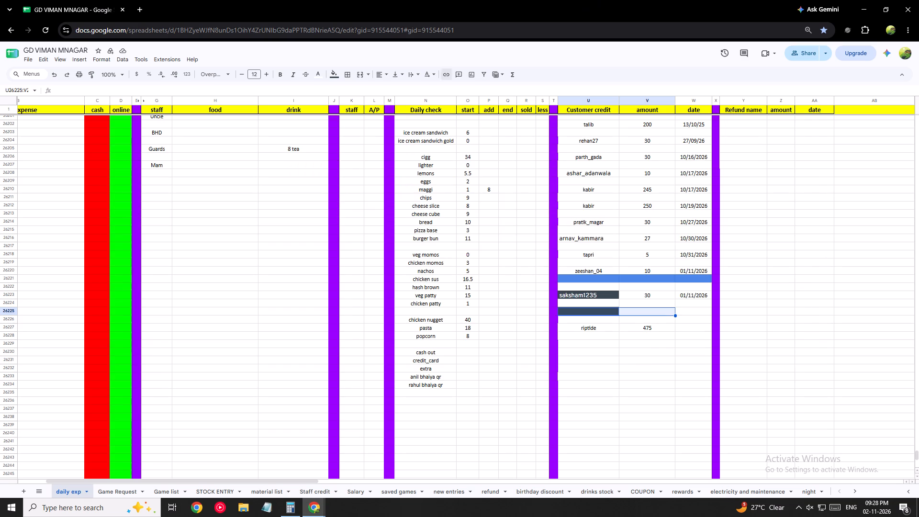
{"action": "left_click", "coordinate": [333, 78]}
{"action": "left_click", "coordinate": [407, 101]}
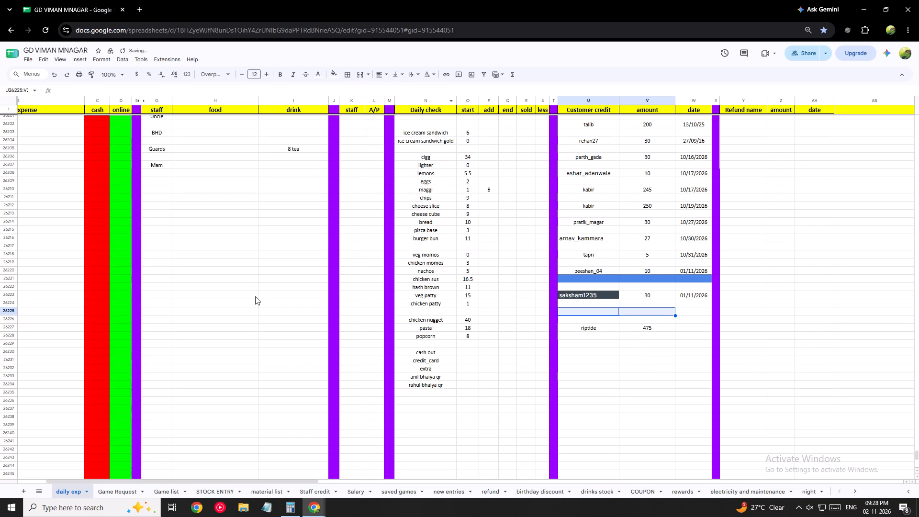
{"action": "left_click", "coordinate": [241, 299]}
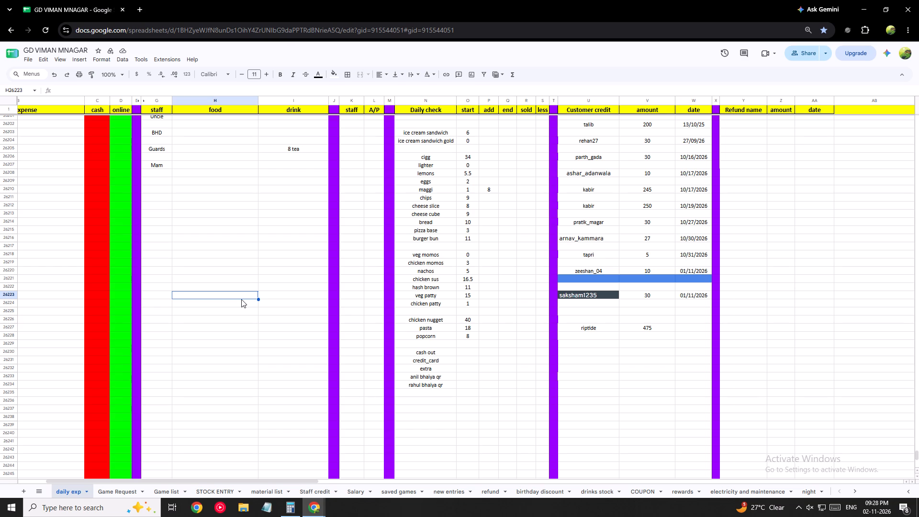
Clear riptide's name and amount from Customer credit on the daily exp sheet.
{"action": "left_click_drag", "start_coordinate": [582, 332], "coordinate": [633, 321]}
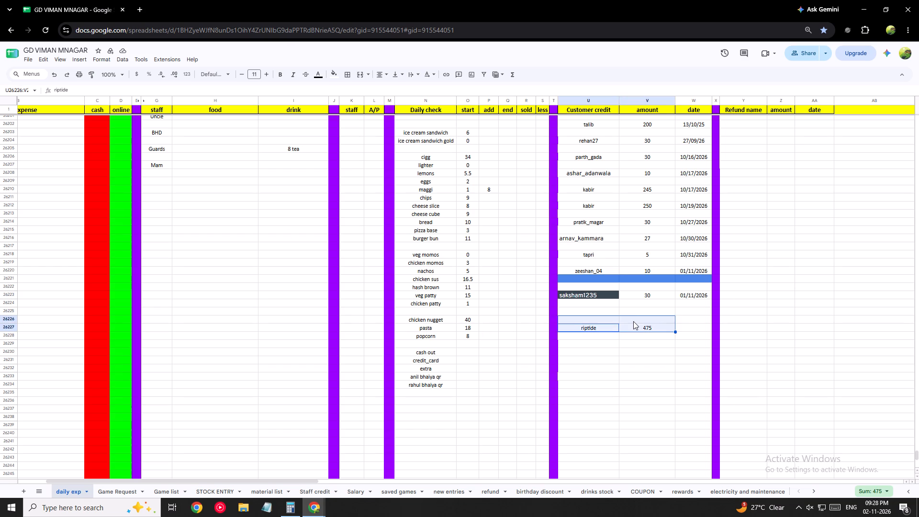
{"action": "key", "text": "Delete"}
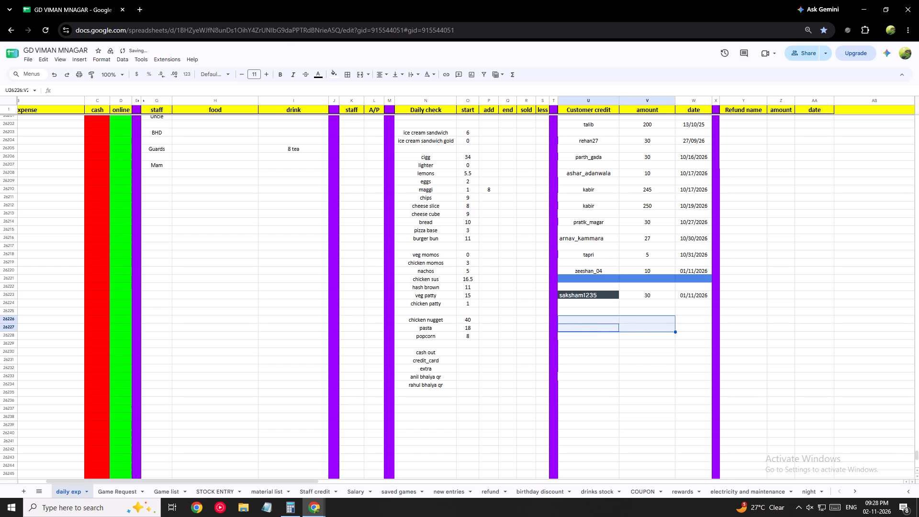
{"action": "key", "text": "alt+Tab"}
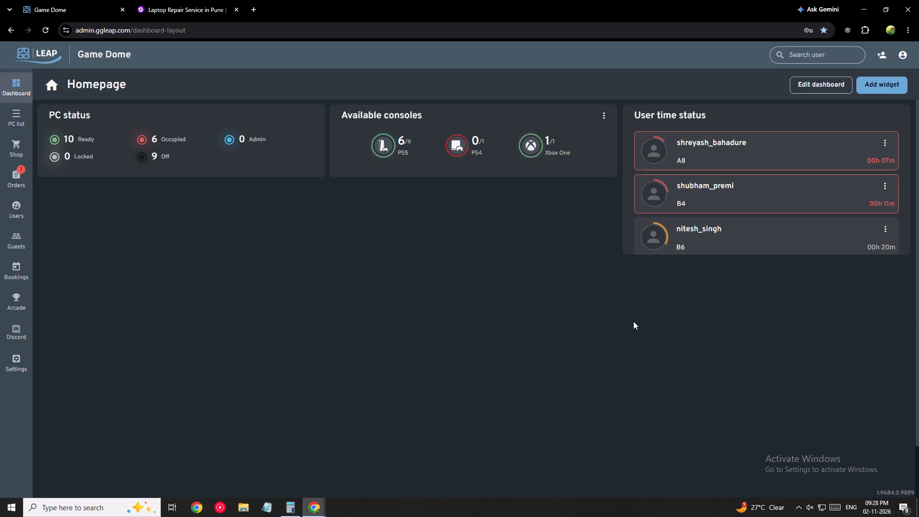
{"action": "key", "text": "alt+Tab"}
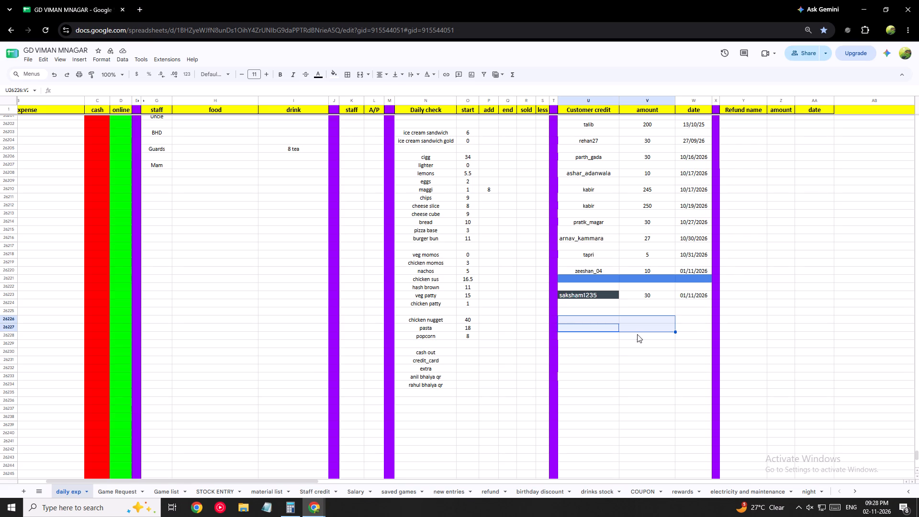
Switch to ggLeap and review the PC list and the Consoles section for users and their time to logout.
{"action": "key", "text": "alt+Tab"}
{"action": "left_click", "coordinate": [0, 111]}
{"action": "scroll", "coordinate": [460, 256], "scroll_direction": "down", "scroll_amount": 2}
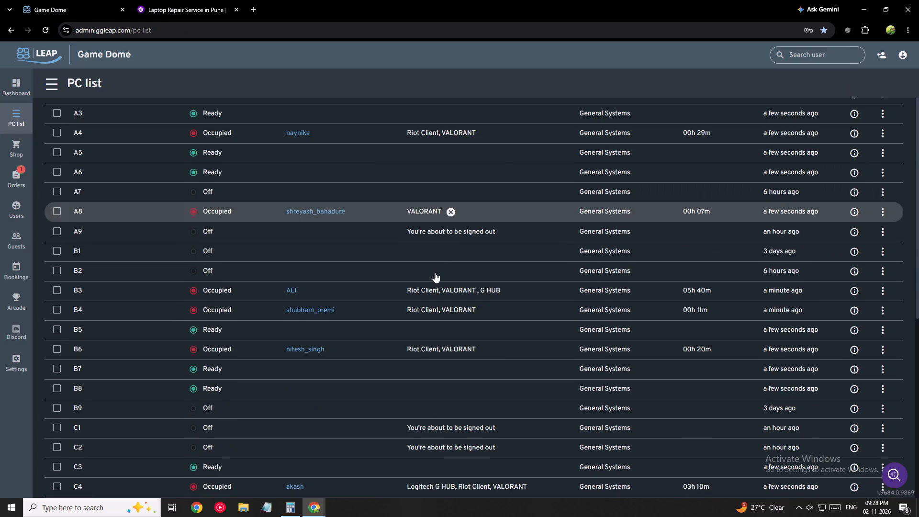
{"action": "scroll", "coordinate": [435, 272], "scroll_direction": "down", "scroll_amount": 3}
{"action": "scroll", "coordinate": [401, 294], "scroll_direction": "down", "scroll_amount": 8}
{"action": "scroll", "coordinate": [366, 341], "scroll_direction": "up", "scroll_amount": 1}
{"action": "scroll", "coordinate": [365, 343], "scroll_direction": "down", "scroll_amount": 2}
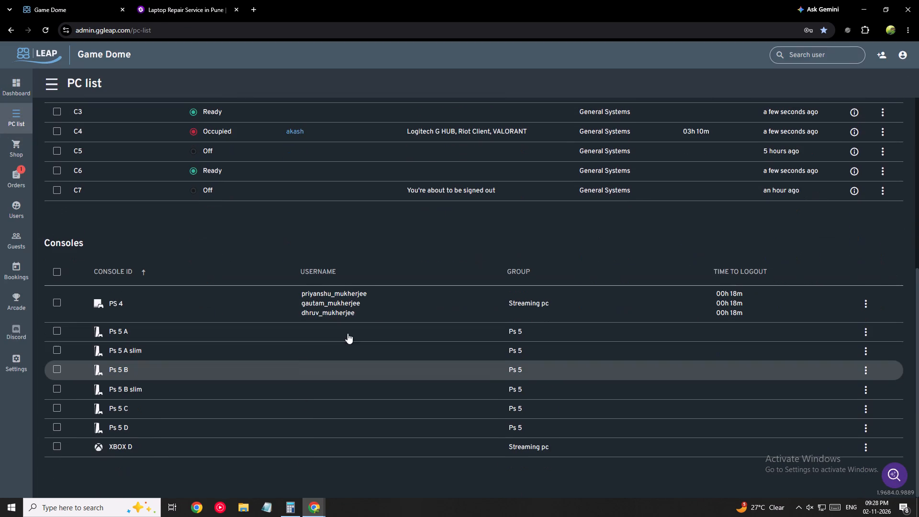
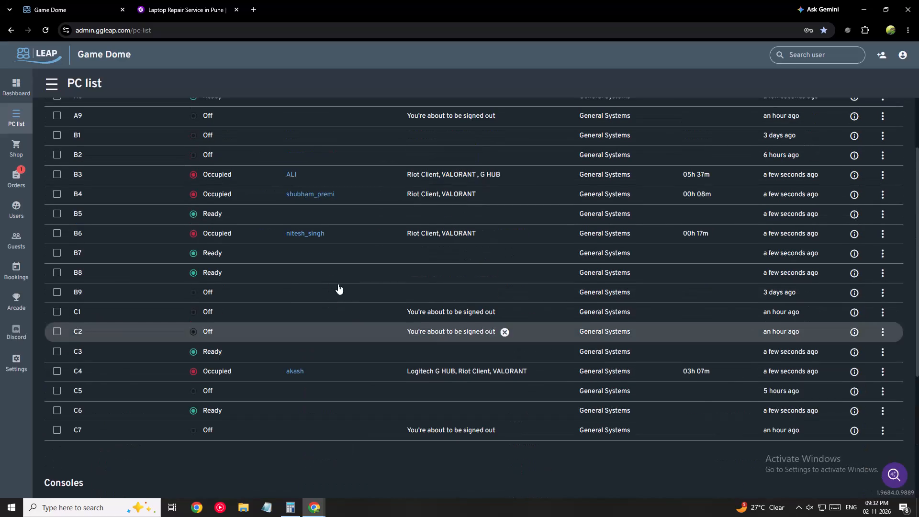
Sell two WATER-500ml bottles to the user on PC B6 through Quicksell and charge ₹20 to credit card.
{"action": "left_click", "coordinate": [314, 231]}
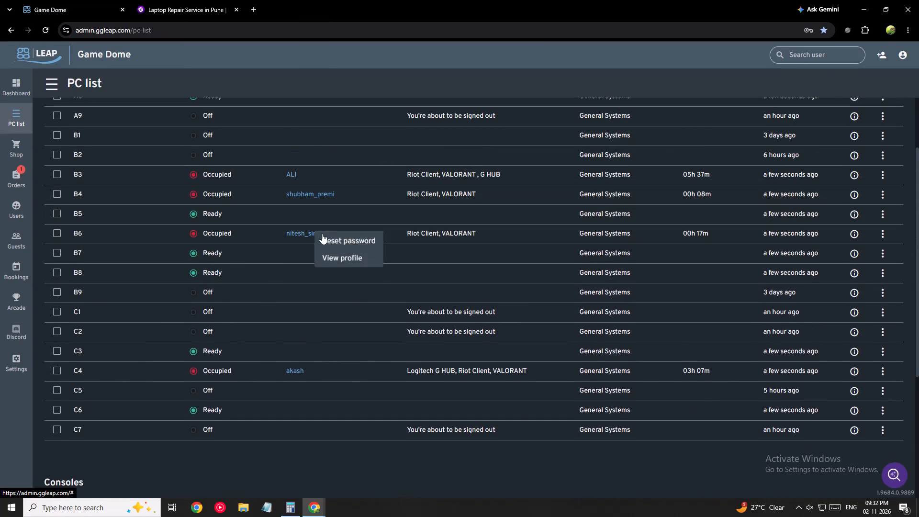
{"action": "left_click", "coordinate": [332, 237]}
{"action": "left_click_drag", "start_coordinate": [248, 223], "coordinate": [178, 285]}
{"action": "left_click_drag", "start_coordinate": [274, 204], "coordinate": [173, 327]}
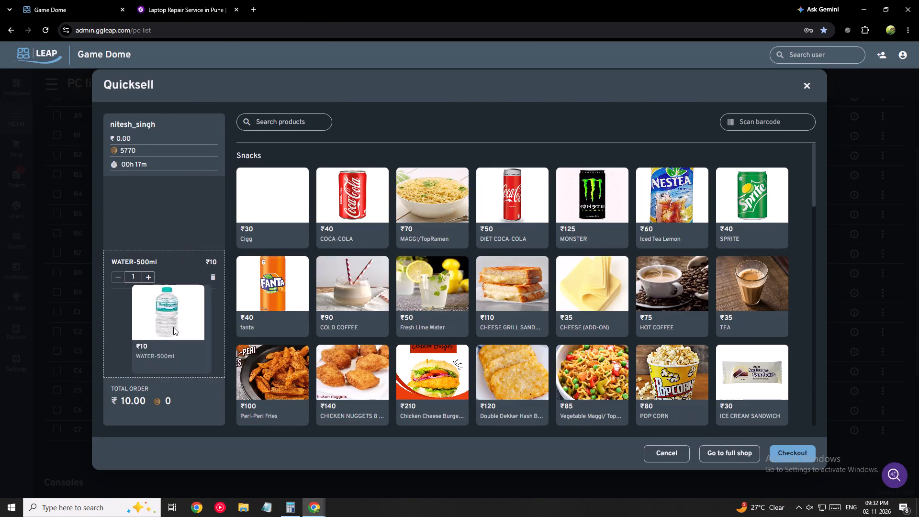
{"action": "left_click_drag", "start_coordinate": [173, 327], "coordinate": [173, 332]}
{"action": "left_click", "coordinate": [799, 456]}
{"action": "left_click", "coordinate": [266, 257]}
{"action": "left_click", "coordinate": [285, 428]}
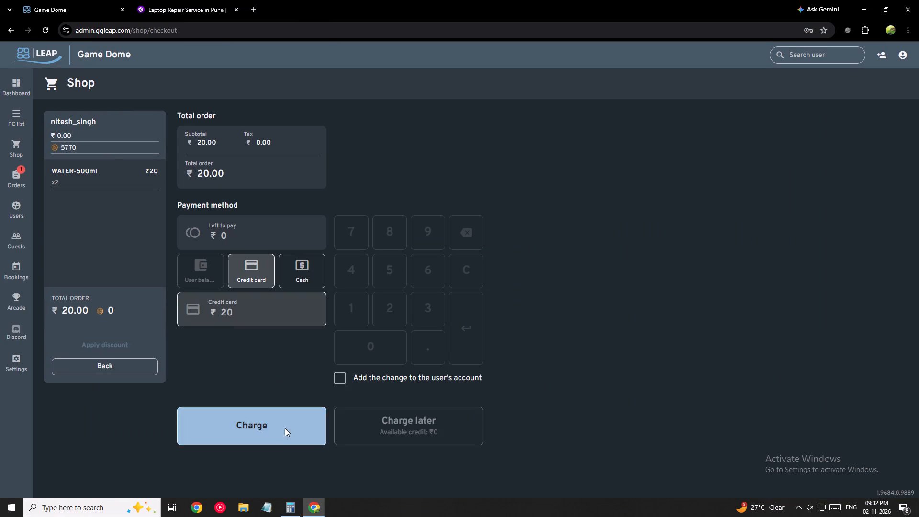
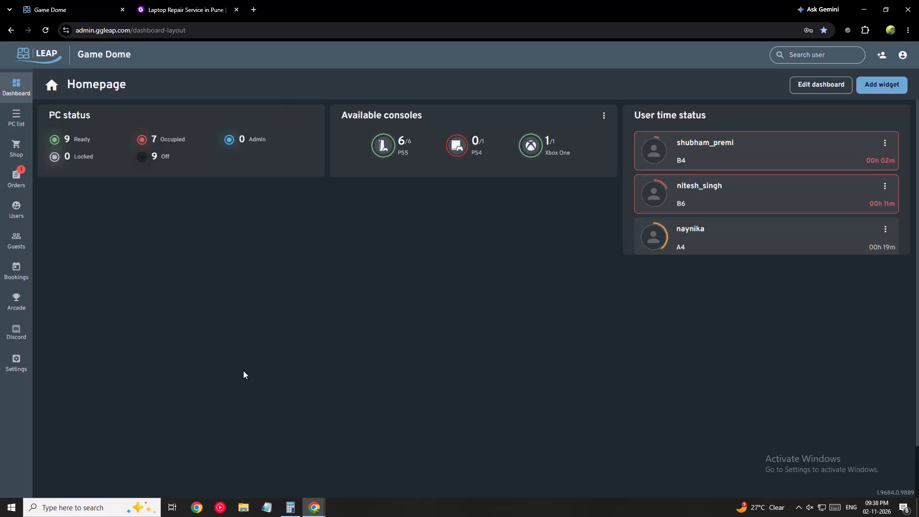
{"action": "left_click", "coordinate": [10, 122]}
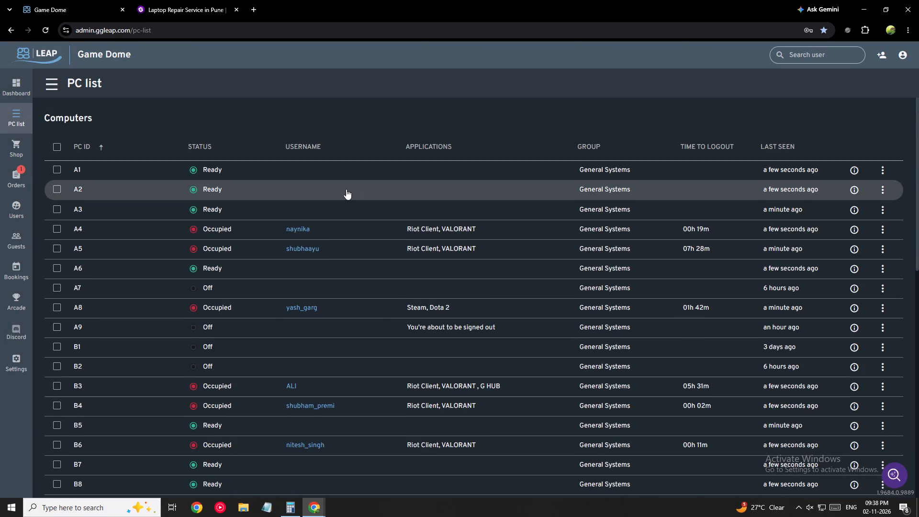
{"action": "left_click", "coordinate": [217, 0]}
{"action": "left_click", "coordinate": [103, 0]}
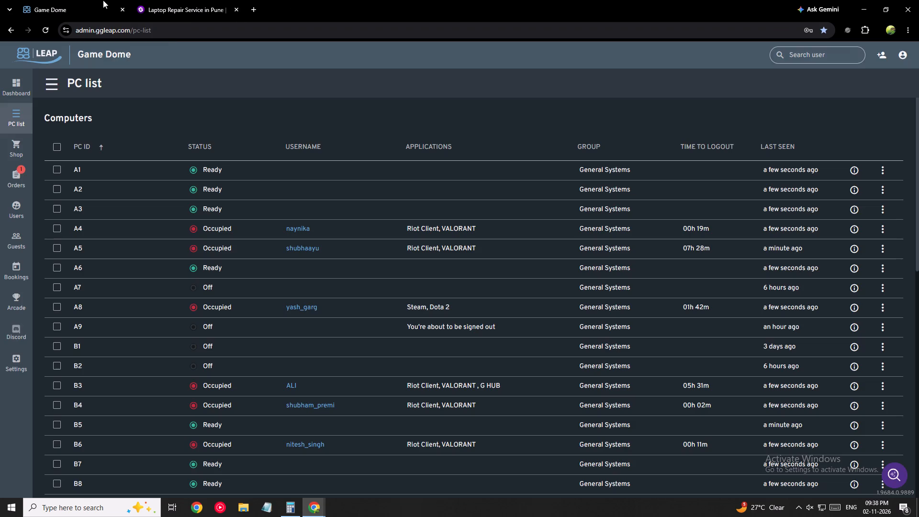
Find user KAMRAN by searching "kam" and add one 1 hr Ps5 Console rental to his order in the full shop.
{"action": "left_click", "coordinate": [808, 61]}
{"action": "type", "text": "kam"}
{"action": "left_click", "coordinate": [877, 103]}
{"action": "left_click", "coordinate": [884, 115]}
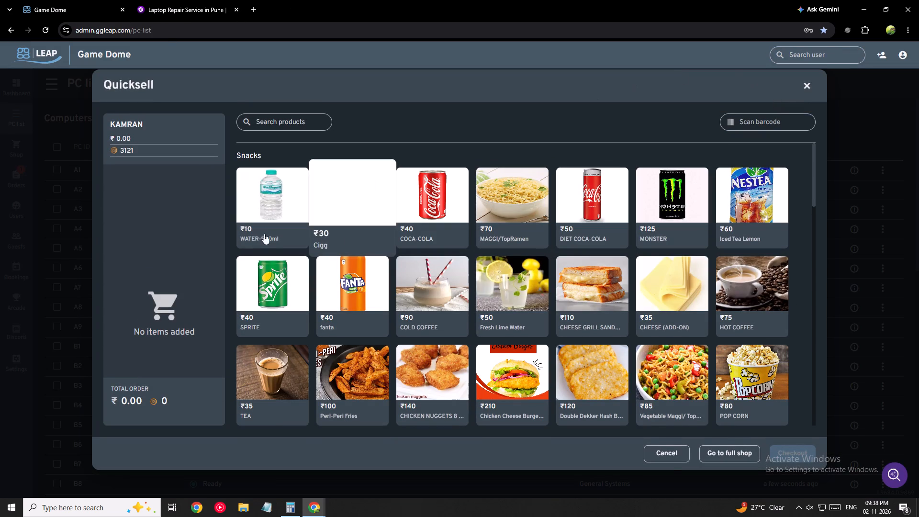
{"action": "left_click", "coordinate": [750, 453]}
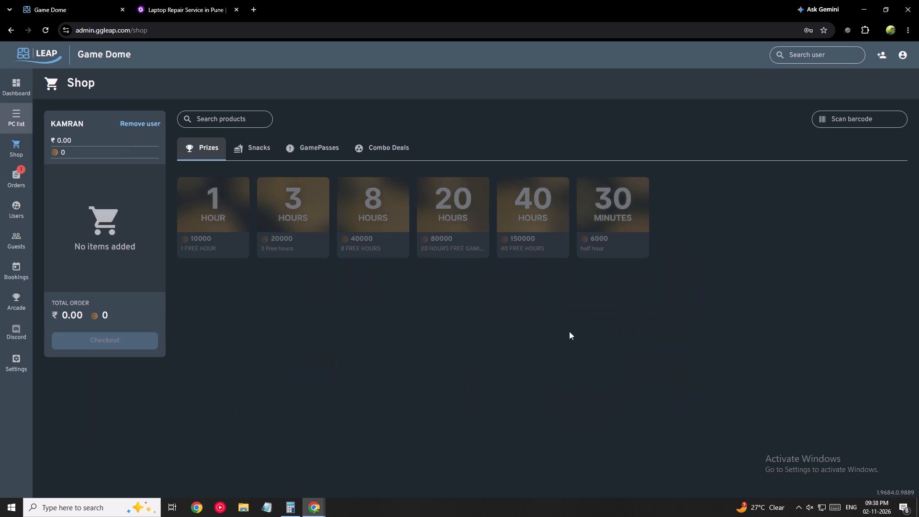
{"action": "left_click", "coordinate": [300, 132]}
{"action": "left_click", "coordinate": [307, 137]}
{"action": "left_click", "coordinate": [315, 157]}
{"action": "left_click", "coordinate": [318, 175]}
{"action": "left_click_drag", "start_coordinate": [197, 231], "coordinate": [89, 224]}
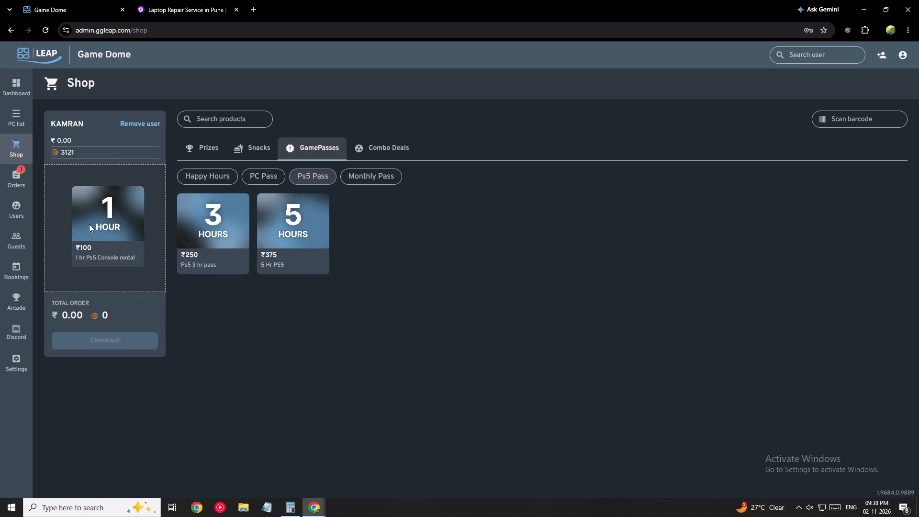
{"action": "left_click_drag", "start_coordinate": [89, 224], "coordinate": [89, 224]}
Check out KAMRAN's console rental order and charge the full ₹100 as cash.
{"action": "left_click", "coordinate": [109, 335]}
{"action": "left_click", "coordinate": [275, 271]}
{"action": "left_click", "coordinate": [265, 268]}
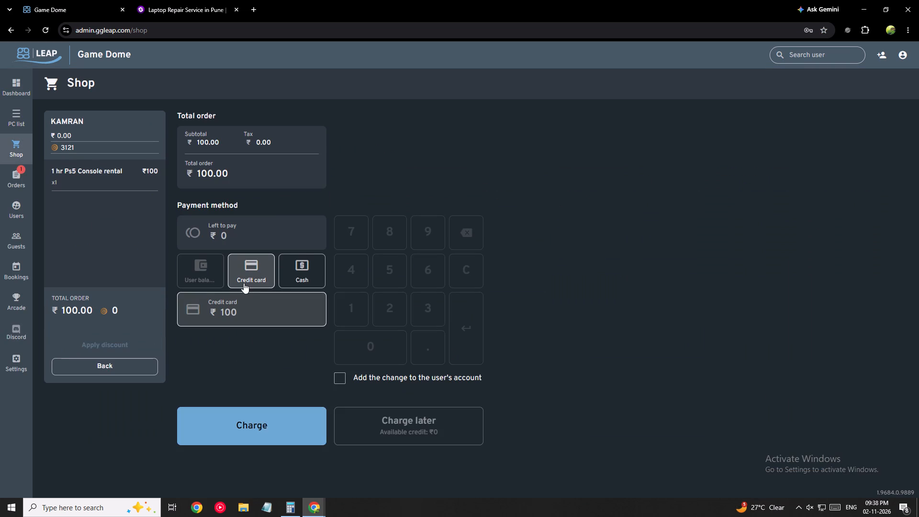
{"action": "left_click", "coordinate": [244, 283]}
{"action": "left_click", "coordinate": [283, 273]}
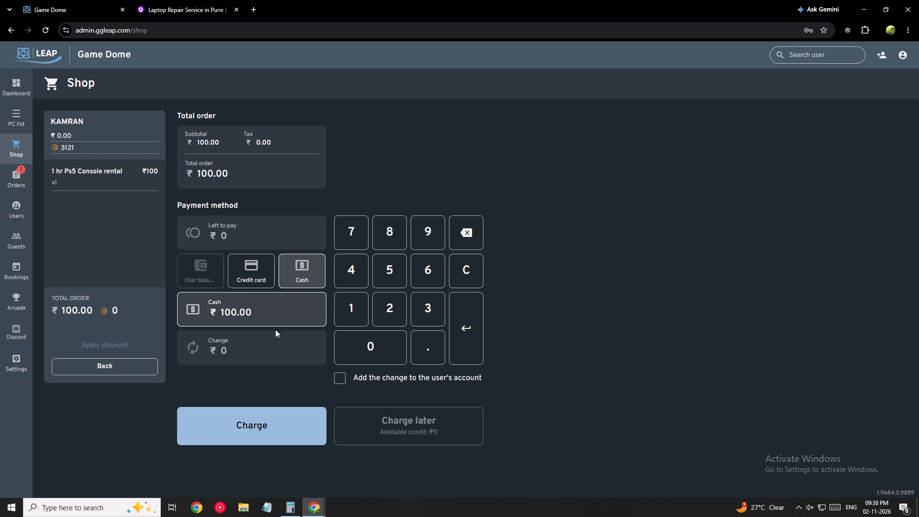
{"action": "left_click", "coordinate": [250, 417]}
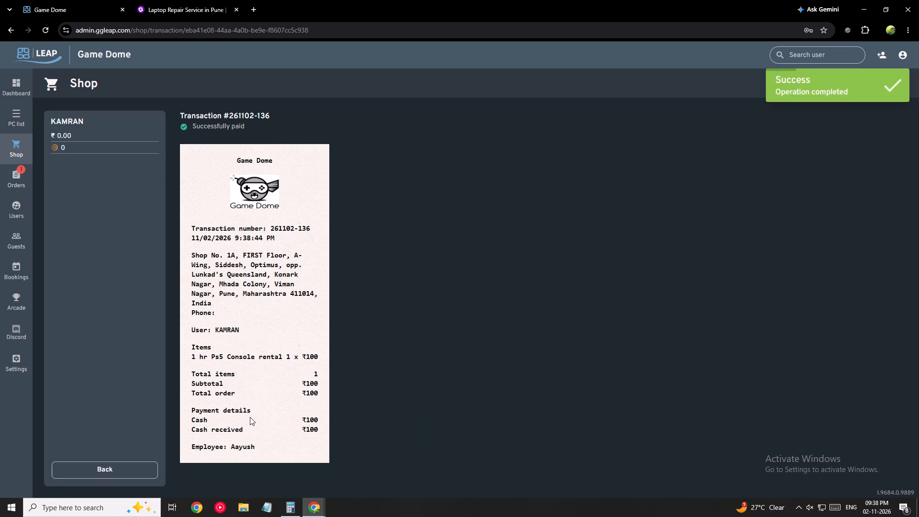
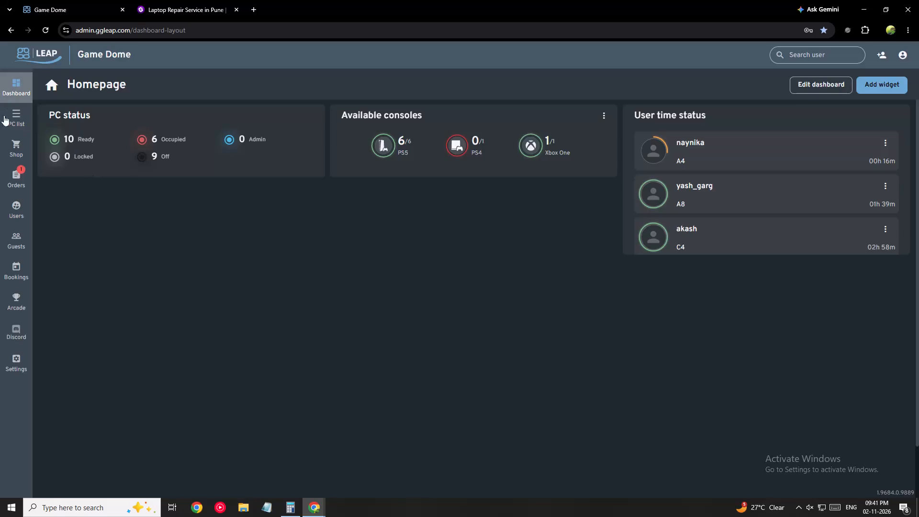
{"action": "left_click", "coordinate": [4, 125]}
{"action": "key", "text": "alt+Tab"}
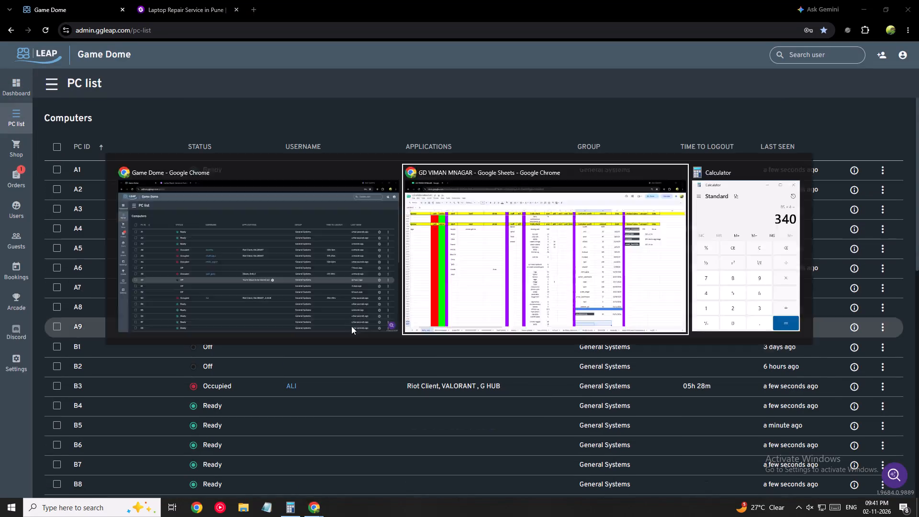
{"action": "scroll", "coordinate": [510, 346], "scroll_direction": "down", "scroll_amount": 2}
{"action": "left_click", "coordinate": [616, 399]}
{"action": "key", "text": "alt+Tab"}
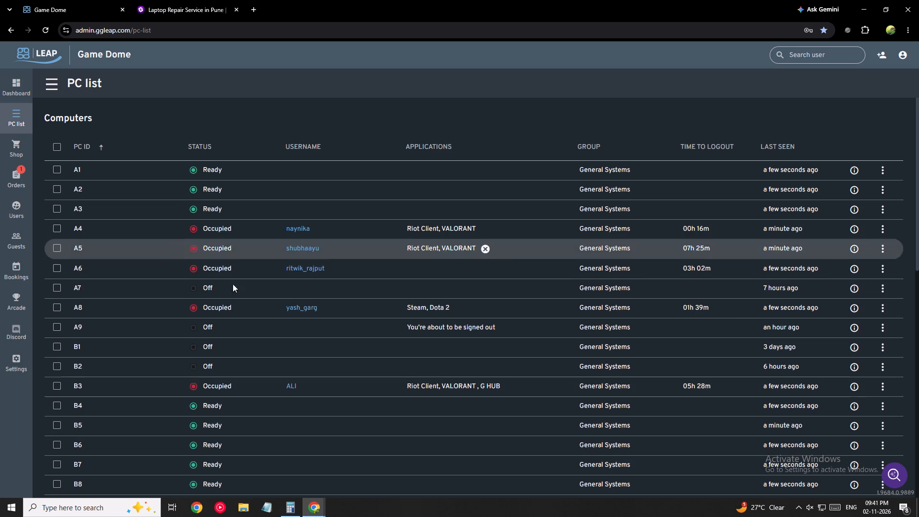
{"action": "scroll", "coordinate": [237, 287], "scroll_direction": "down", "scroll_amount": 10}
Open KAMRAN's paid console rental order from the order history and copy his username.
{"action": "left_click", "coordinate": [0, 170]}
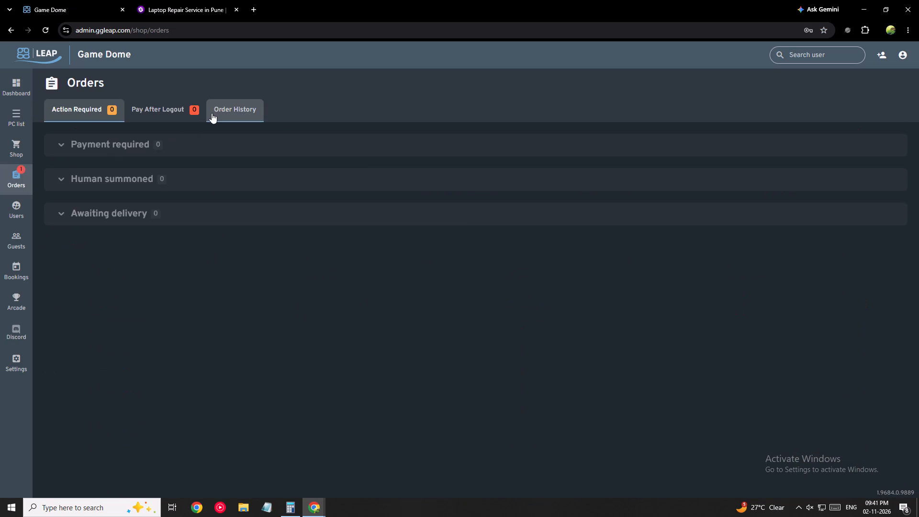
{"action": "left_click", "coordinate": [212, 113]}
{"action": "left_click", "coordinate": [372, 222]}
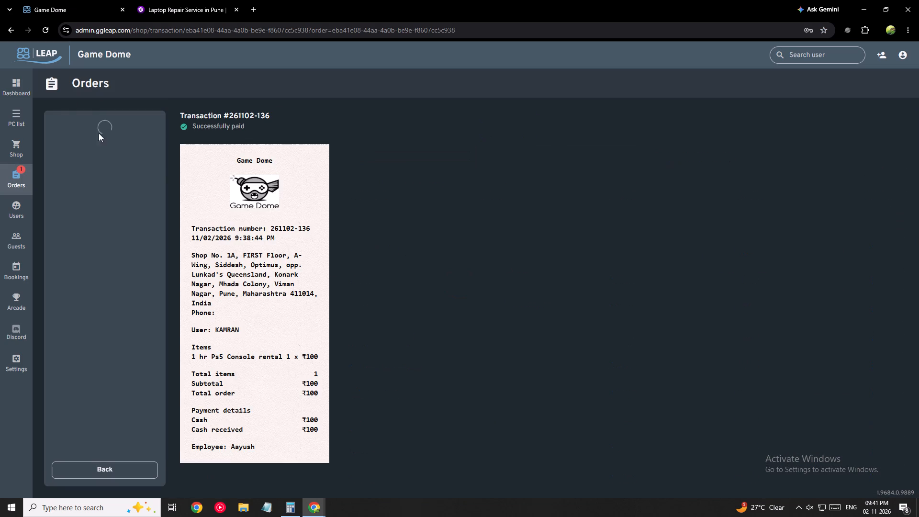
{"action": "double_click", "coordinate": [72, 115]}
{"action": "key", "text": "ctrl+c"}
Log KAMRAN in to the Ps 5 B console from the PC list, using the copied username.
{"action": "left_click", "coordinate": [17, 112]}
{"action": "scroll", "coordinate": [227, 247], "scroll_direction": "down", "scroll_amount": 11}
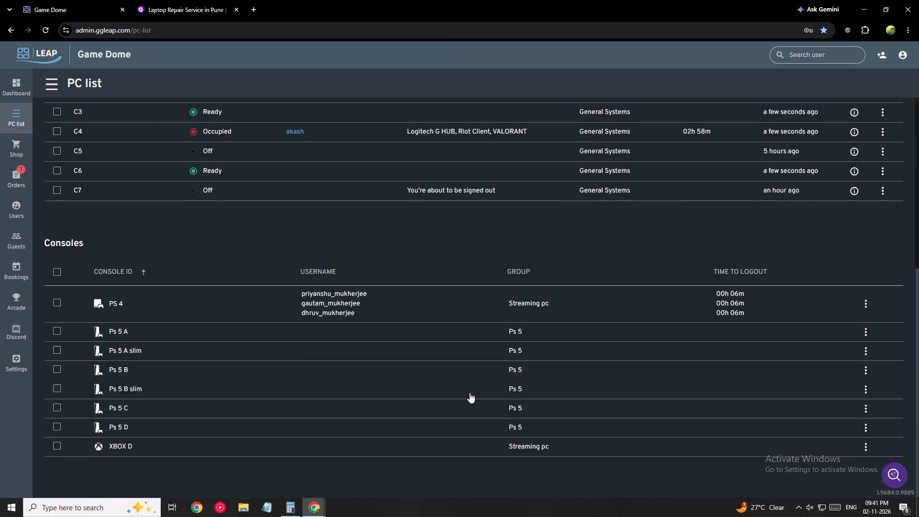
{"action": "left_click", "coordinate": [869, 374]}
{"action": "left_click", "coordinate": [880, 376]}
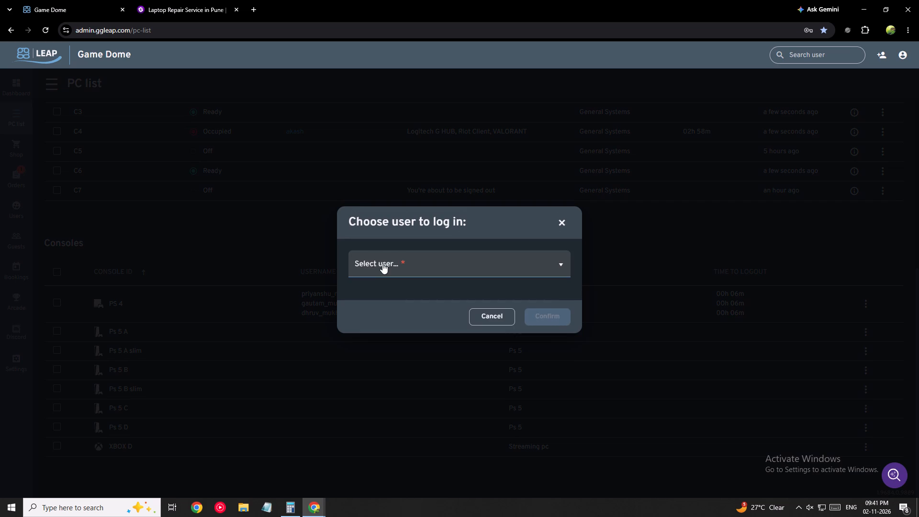
{"action": "left_click", "coordinate": [382, 263]}
{"action": "key", "text": "ctrl+v"}
{"action": "left_click", "coordinate": [474, 302]}
{"action": "left_click", "coordinate": [547, 318]}
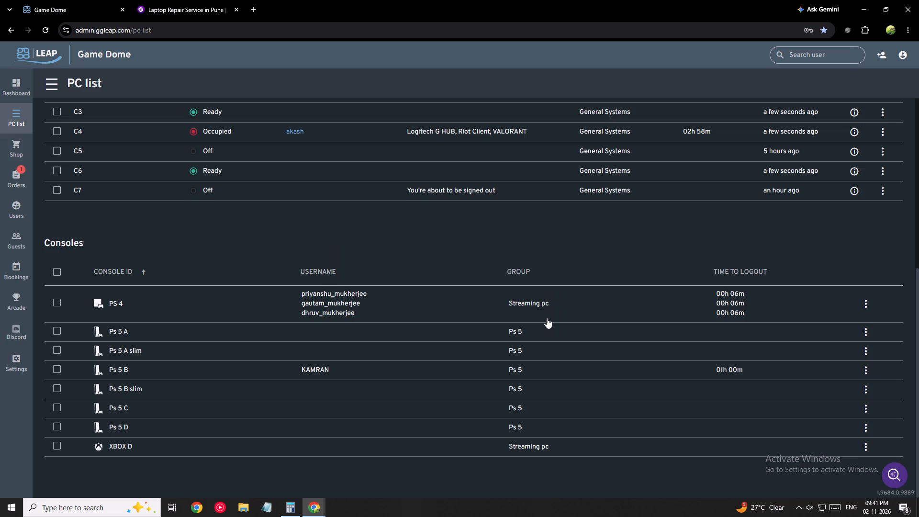
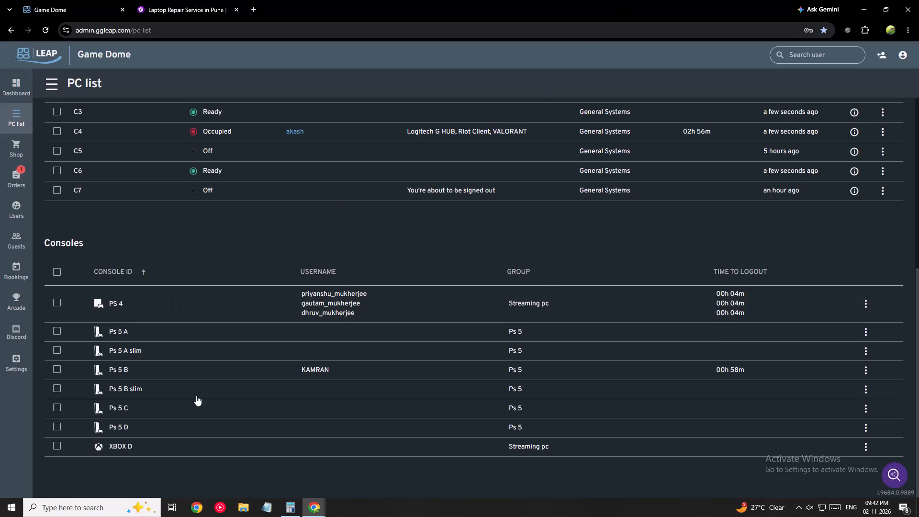
Shut down all computers except the occupied A4, A5, A6, A8 and C4, leaving no computers selected.
{"action": "scroll", "coordinate": [186, 393], "scroll_direction": "up", "scroll_amount": 6}
{"action": "scroll", "coordinate": [180, 389], "scroll_direction": "down", "scroll_amount": 1}
{"action": "scroll", "coordinate": [179, 388], "scroll_direction": "up", "scroll_amount": 8}
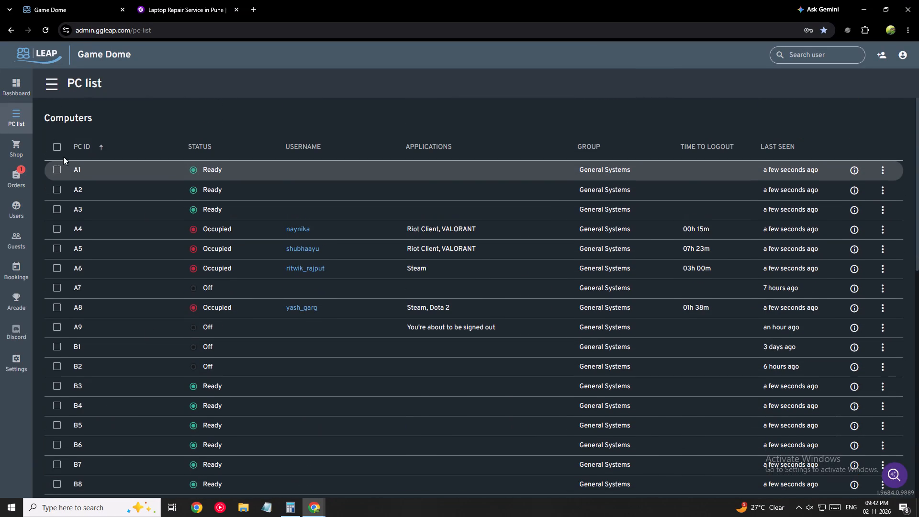
{"action": "left_click", "coordinate": [56, 148]}
{"action": "left_click", "coordinate": [58, 223]}
{"action": "left_click", "coordinate": [59, 247]}
{"action": "left_click", "coordinate": [58, 270]}
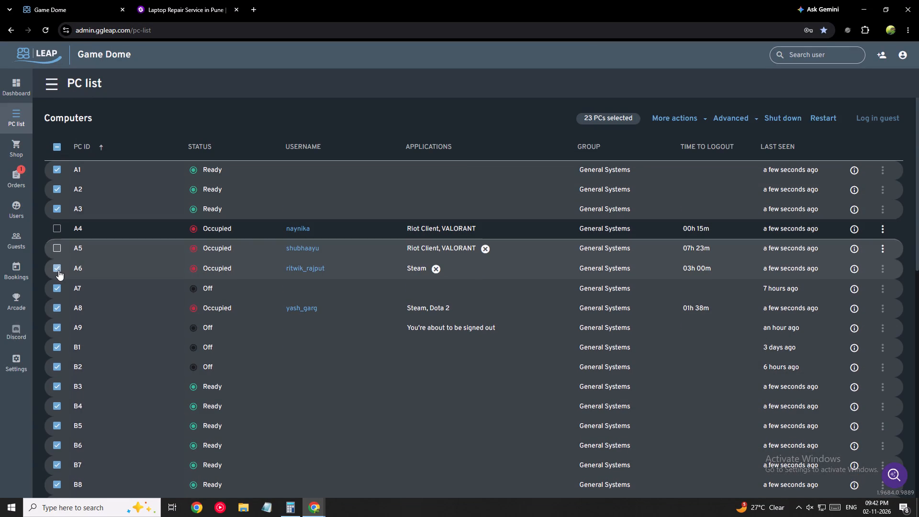
{"action": "left_click", "coordinate": [57, 313]}
{"action": "scroll", "coordinate": [258, 378], "scroll_direction": "down", "scroll_amount": 6}
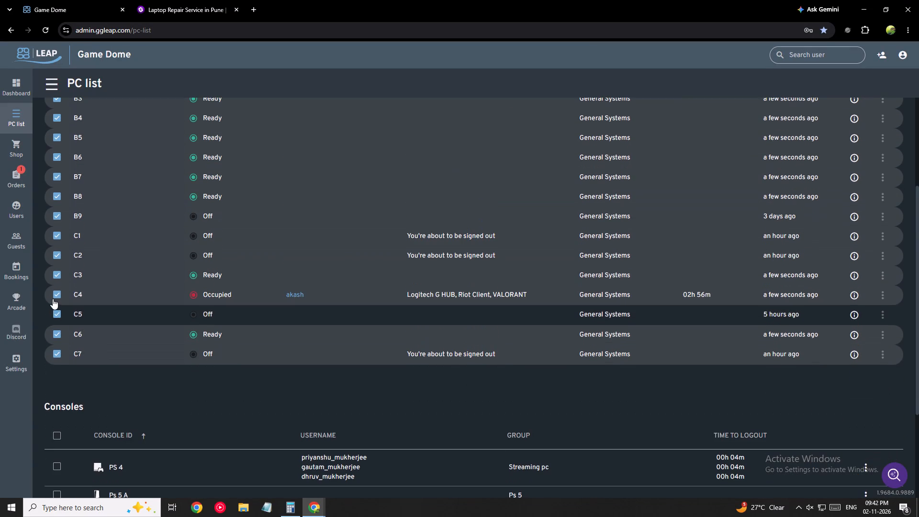
{"action": "left_click", "coordinate": [53, 299]}
{"action": "scroll", "coordinate": [250, 352], "scroll_direction": "up", "scroll_amount": 6}
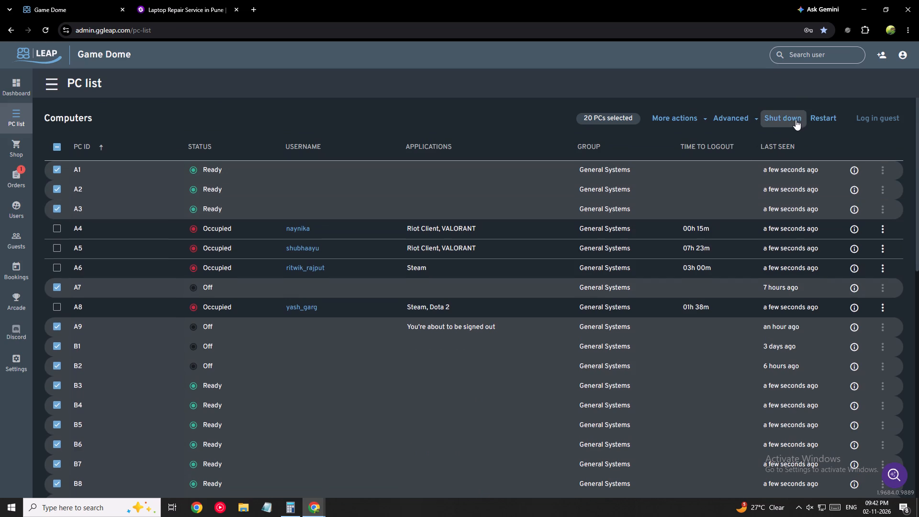
{"action": "left_click", "coordinate": [790, 121]}
{"action": "left_click", "coordinate": [516, 288]}
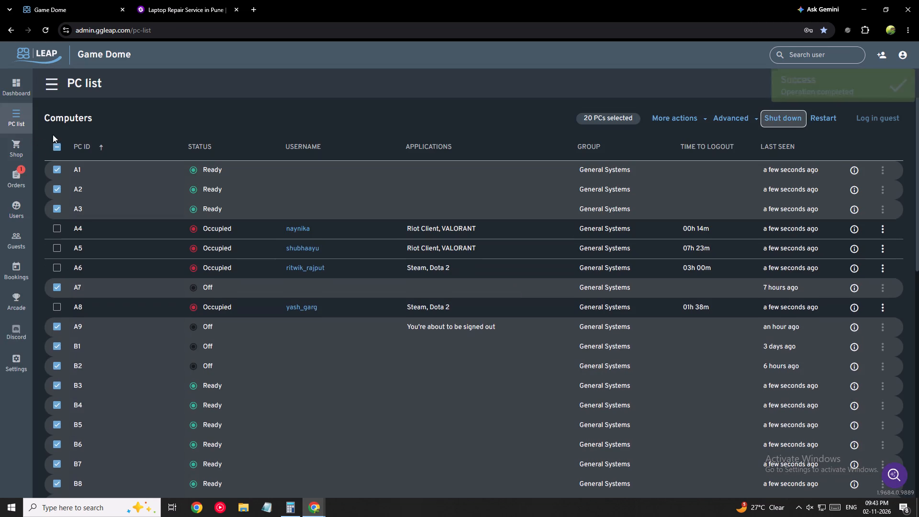
{"action": "double_click", "coordinate": [56, 150]}
Check the status of every computer in the PC list after the shutdown command.
{"action": "scroll", "coordinate": [132, 335], "scroll_direction": "down", "scroll_amount": 2}
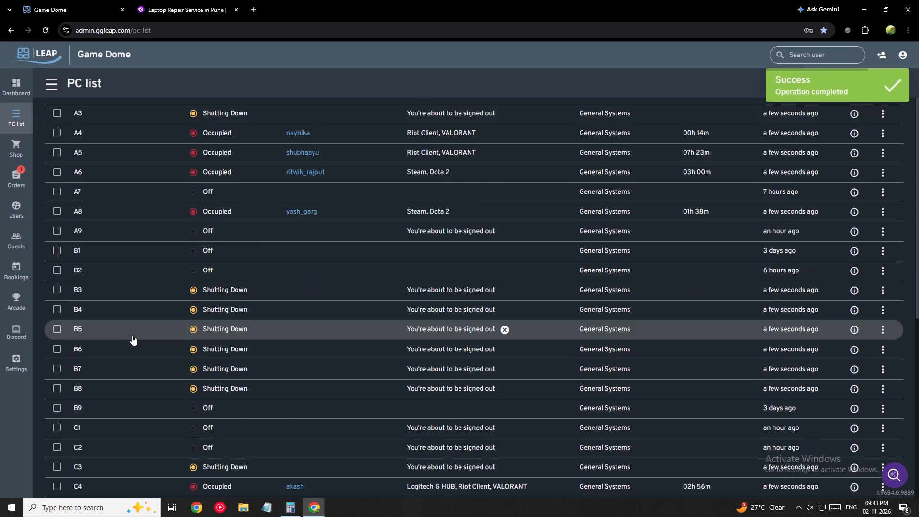
{"action": "scroll", "coordinate": [132, 336], "scroll_direction": "down", "scroll_amount": 2}
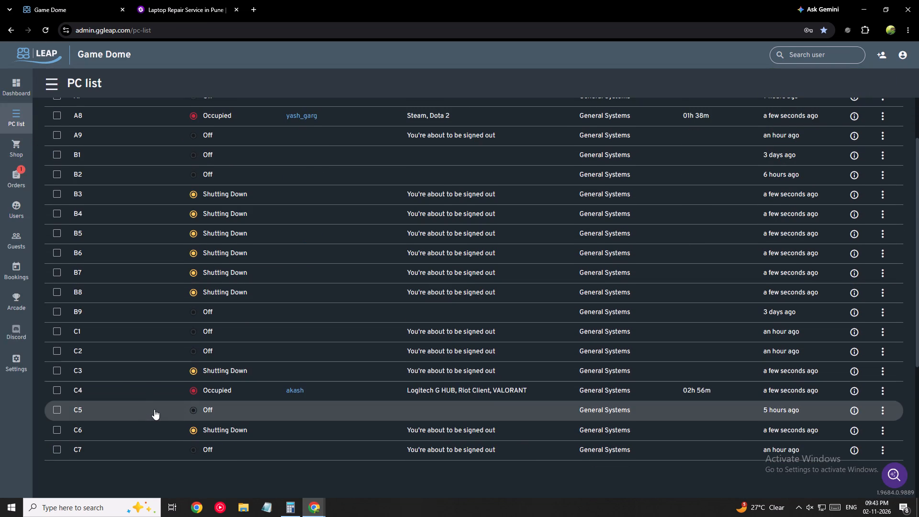
{"action": "scroll", "coordinate": [155, 406], "scroll_direction": "up", "scroll_amount": 3}
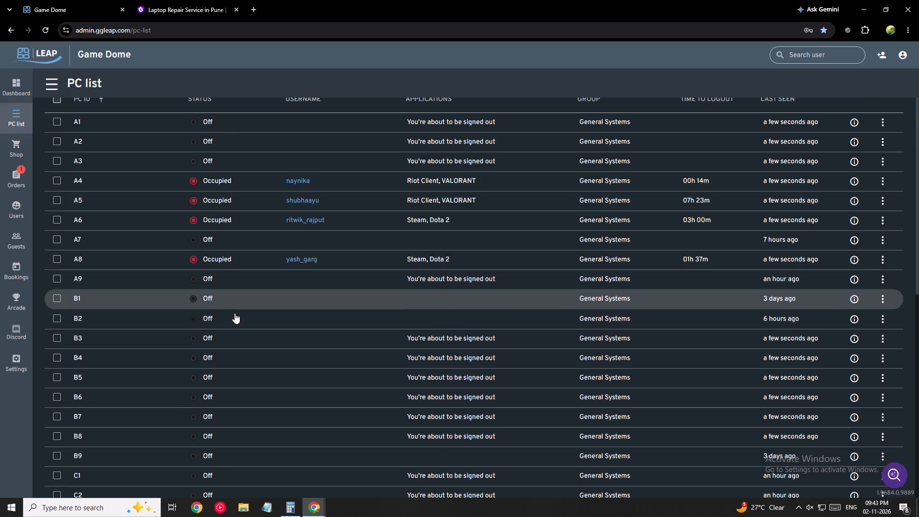
{"action": "scroll", "coordinate": [237, 322], "scroll_direction": "down", "scroll_amount": 8}
{"action": "scroll", "coordinate": [463, 314], "scroll_direction": "up", "scroll_amount": 3}
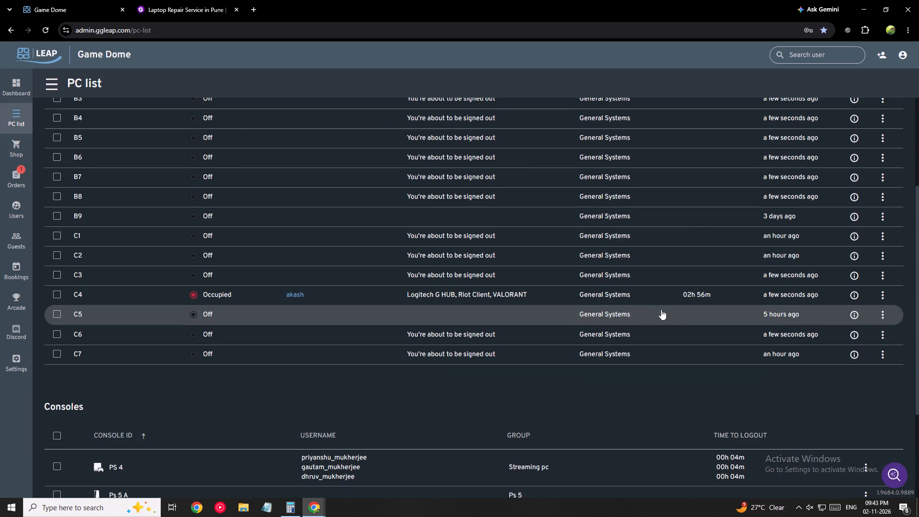
{"action": "scroll", "coordinate": [670, 308], "scroll_direction": "up", "scroll_amount": 3}
{"action": "scroll", "coordinate": [492, 286], "scroll_direction": "up", "scroll_amount": 3}
{"action": "scroll", "coordinate": [350, 360], "scroll_direction": "up", "scroll_amount": 2}
{"action": "scroll", "coordinate": [324, 303], "scroll_direction": "down", "scroll_amount": 7}
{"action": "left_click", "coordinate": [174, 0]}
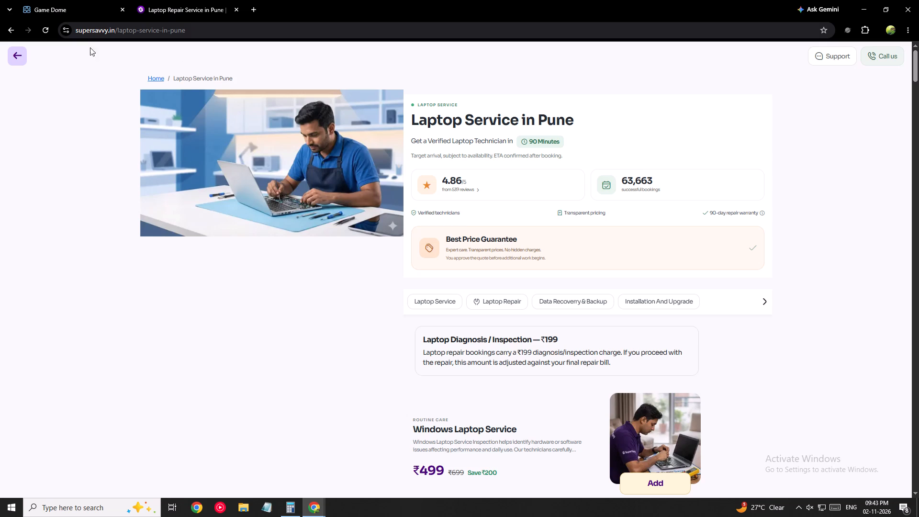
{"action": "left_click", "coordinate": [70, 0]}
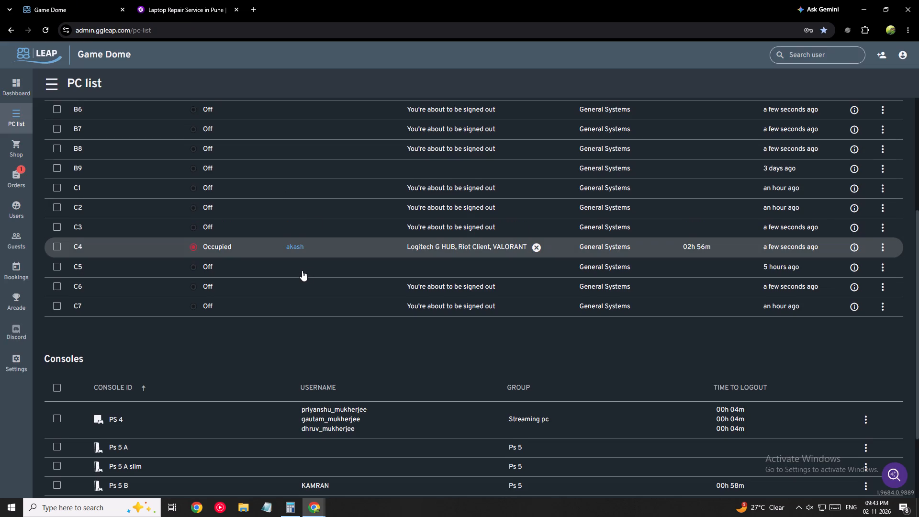
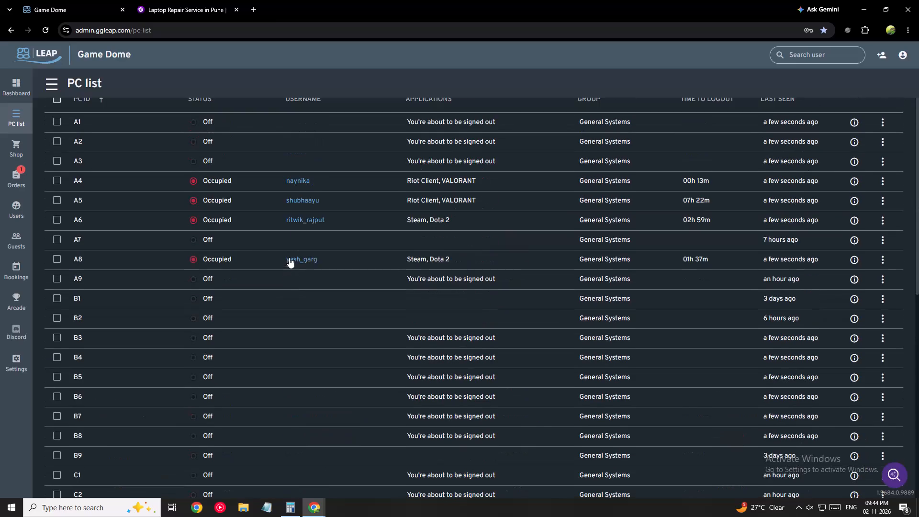
Open the full shop for the user on A4 and add one 10 HOURS monthly game pass at ₹700 to the order.
{"action": "left_click", "coordinate": [295, 184]}
{"action": "left_click", "coordinate": [330, 187]}
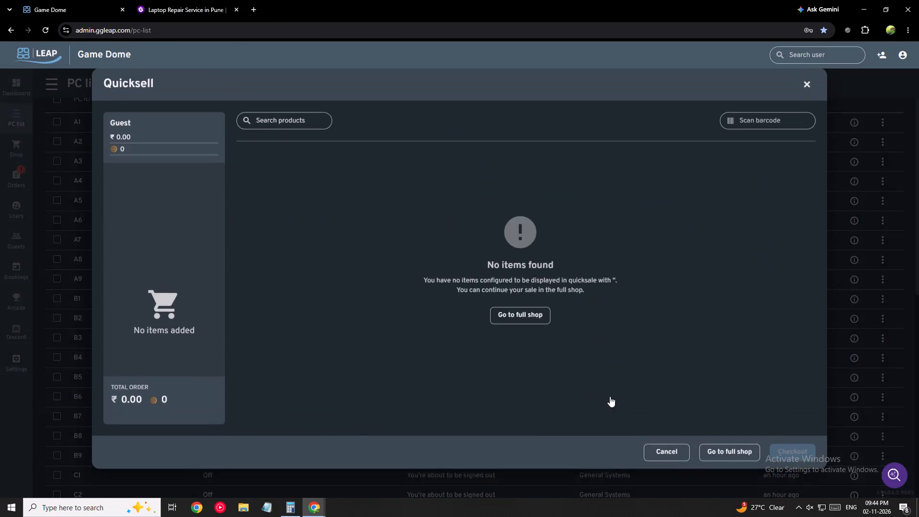
{"action": "left_click", "coordinate": [736, 450]}
{"action": "left_click", "coordinate": [301, 139]}
{"action": "left_click", "coordinate": [375, 180]}
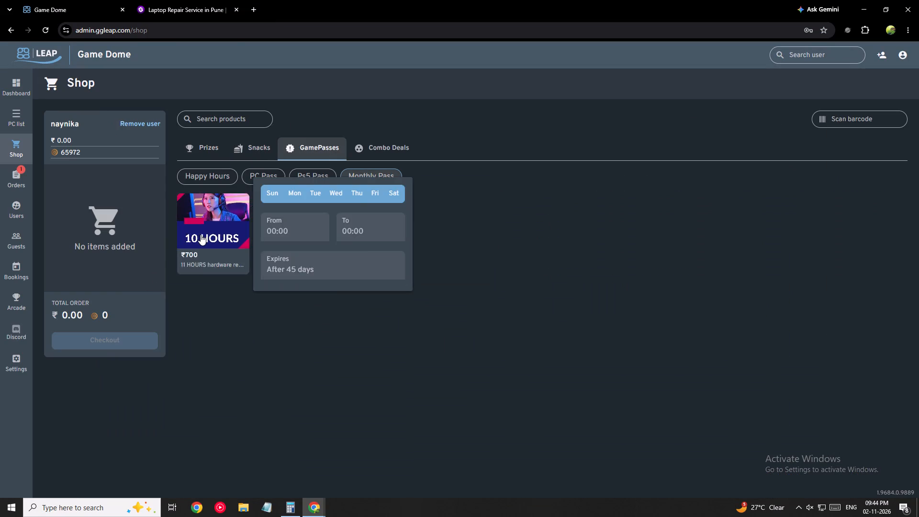
{"action": "left_click_drag", "start_coordinate": [200, 238], "coordinate": [93, 246]}
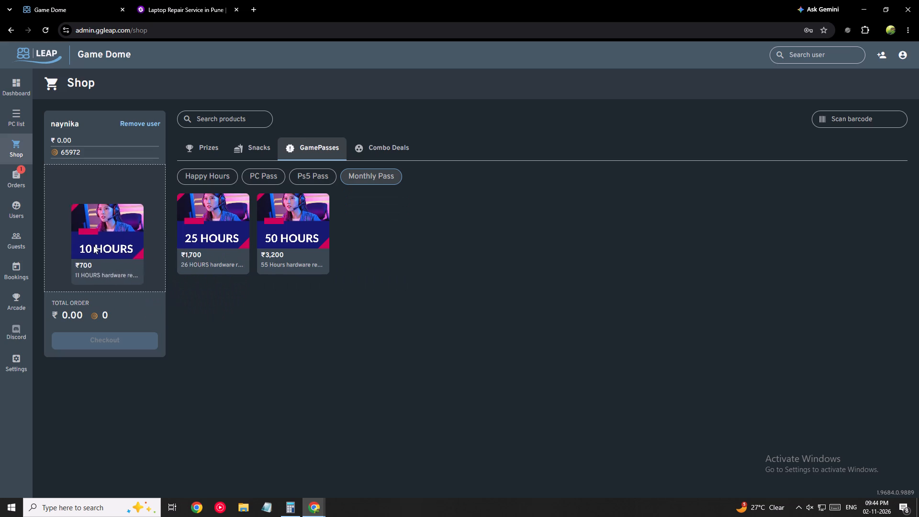
{"action": "left_click_drag", "start_coordinate": [93, 246], "coordinate": [92, 238]}
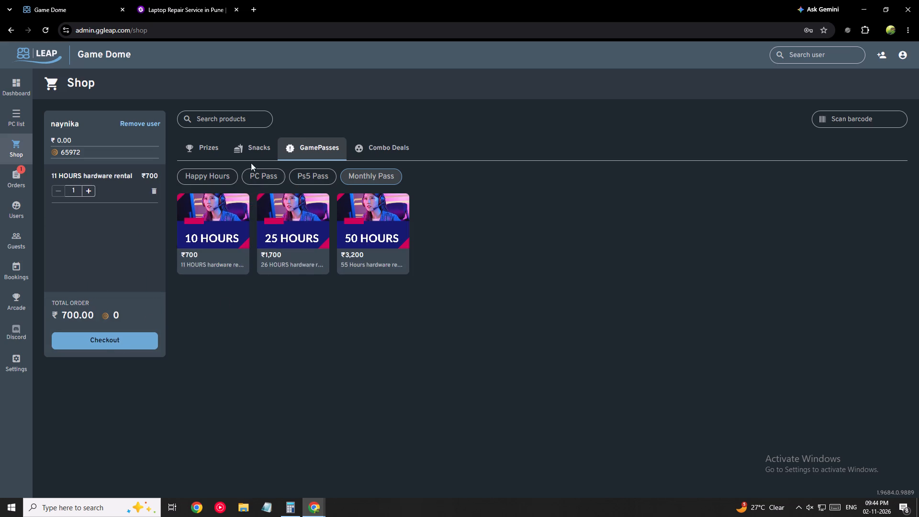
Add two WATER-500ml drinks to the A4 user's order and check it out with card payment.
{"action": "left_click", "coordinate": [253, 155]}
{"action": "left_click", "coordinate": [300, 178]}
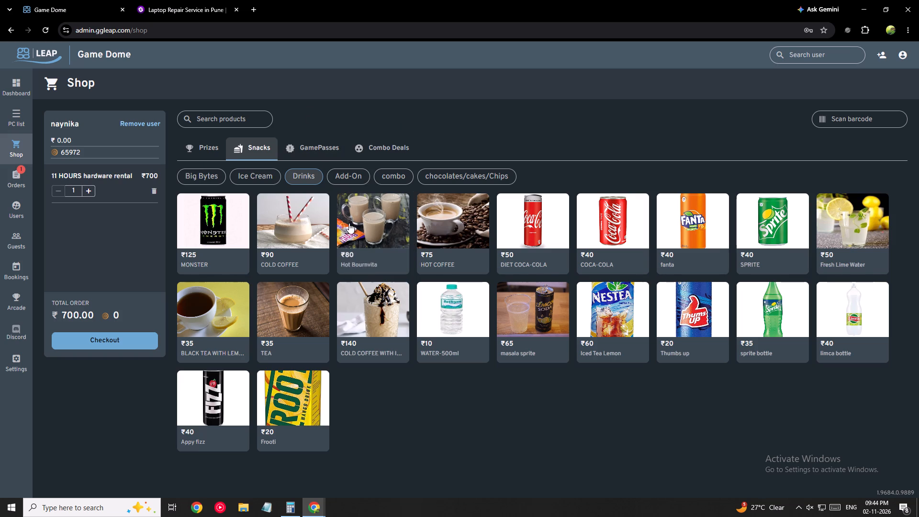
{"action": "double_click", "coordinate": [443, 344]}
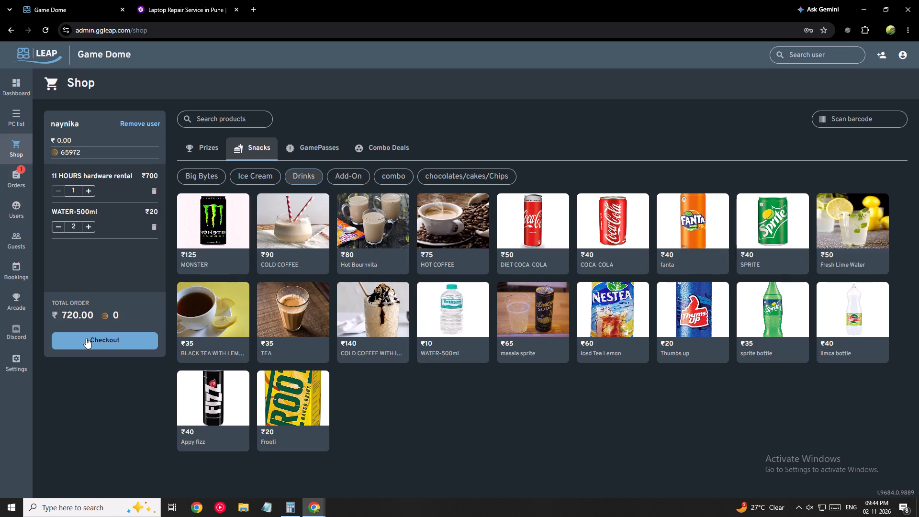
{"action": "left_click", "coordinate": [88, 338]}
{"action": "left_click", "coordinate": [258, 268]}
{"action": "left_click", "coordinate": [247, 429]}
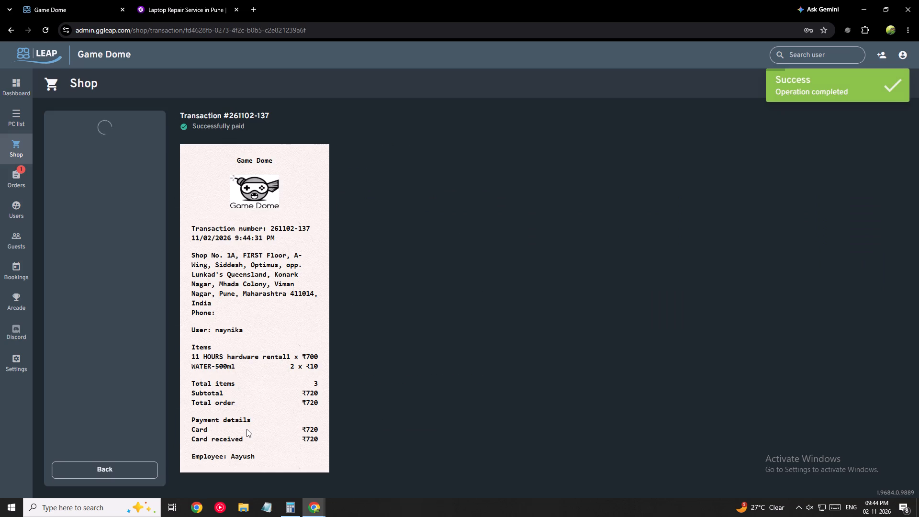
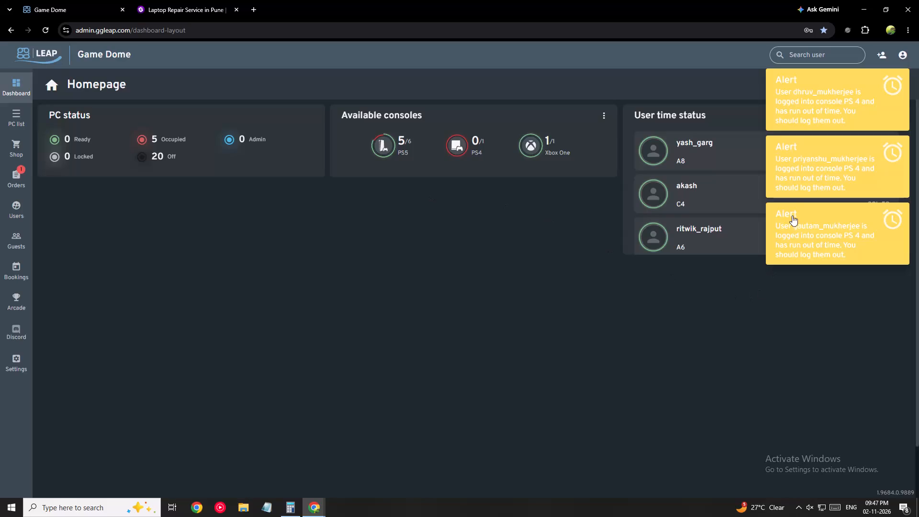
Dismiss the out-of-time alerts and log all users out of the PS 4 console in the PC list.
{"action": "left_click_drag", "start_coordinate": [803, 164], "coordinate": [803, 155]}
{"action": "left_click", "coordinate": [806, 71]}
{"action": "left_click", "coordinate": [2, 109]}
{"action": "scroll", "coordinate": [283, 392], "scroll_direction": "down", "scroll_amount": 3}
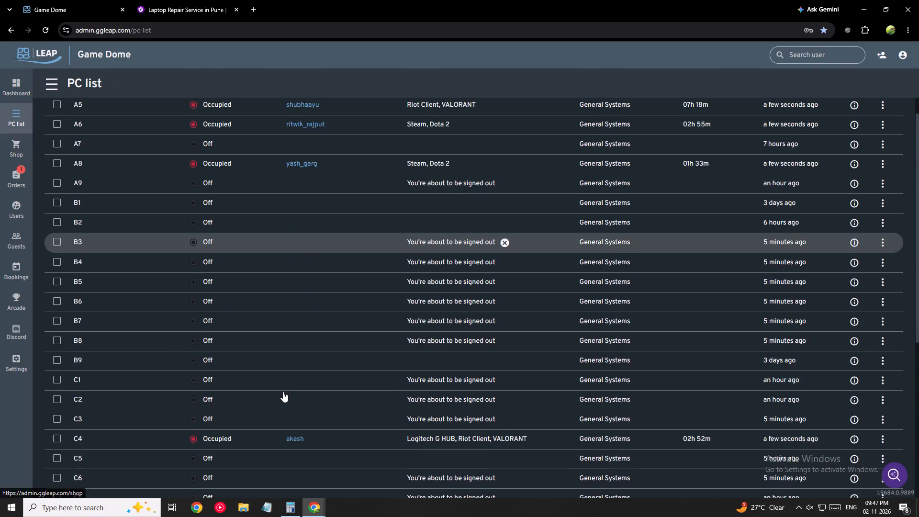
{"action": "scroll", "coordinate": [283, 392], "scroll_direction": "down", "scroll_amount": 7}
{"action": "left_click", "coordinate": [867, 295]}
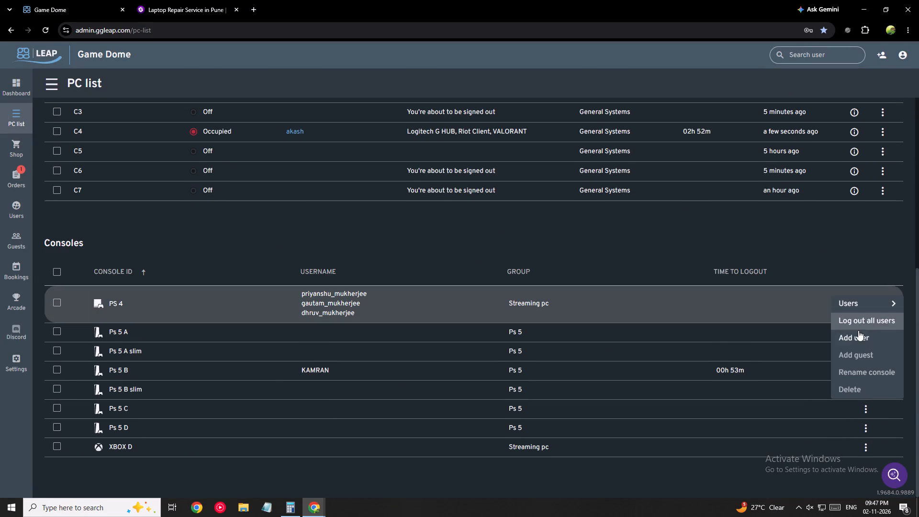
{"action": "left_click", "coordinate": [857, 321]}
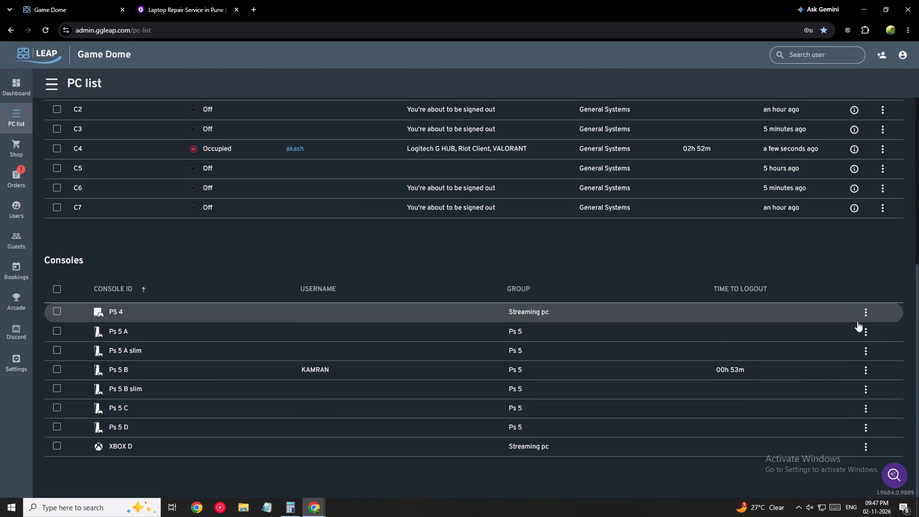
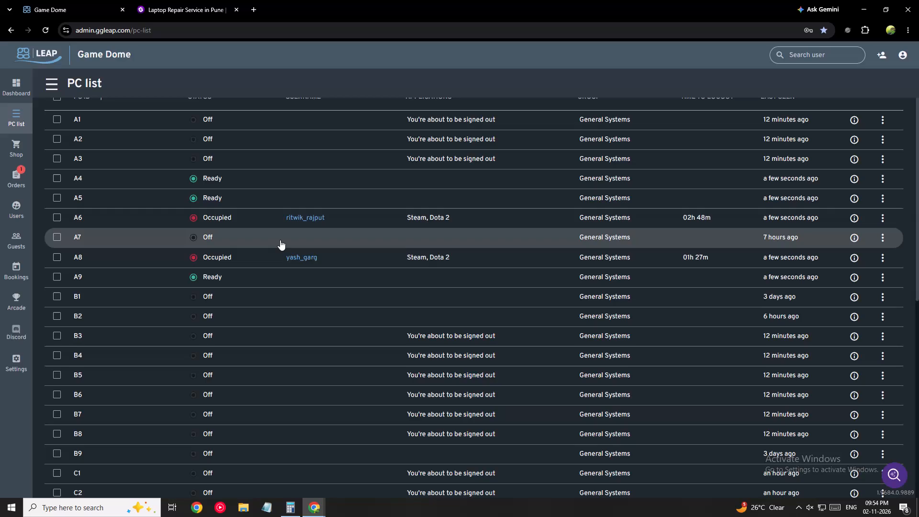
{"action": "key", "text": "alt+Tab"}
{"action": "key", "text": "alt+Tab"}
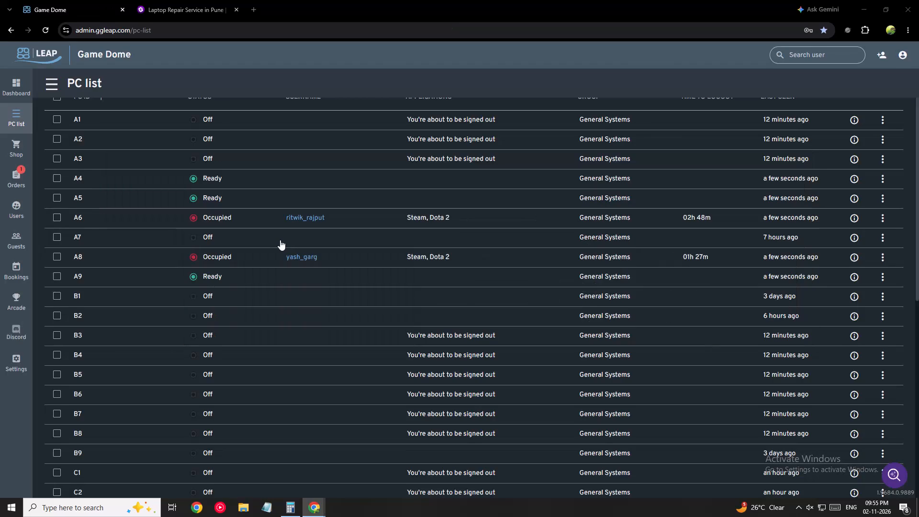